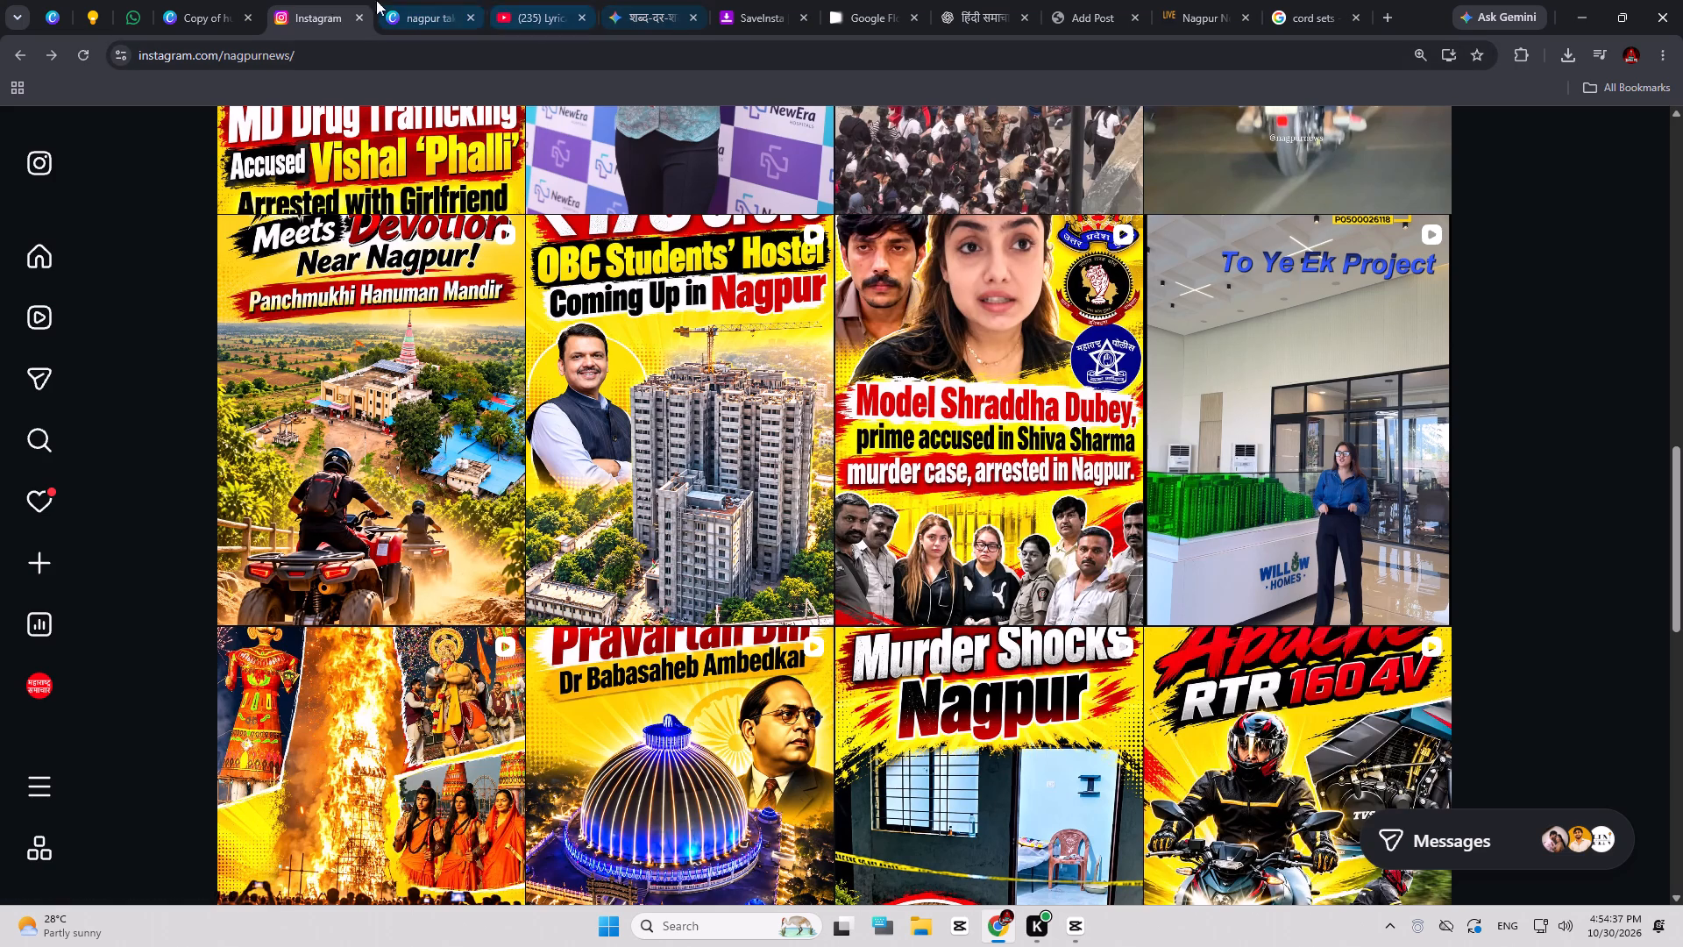
Switch to The Live Nagpur website and look through the latest news stories on its homepage.
click(1218, 0)
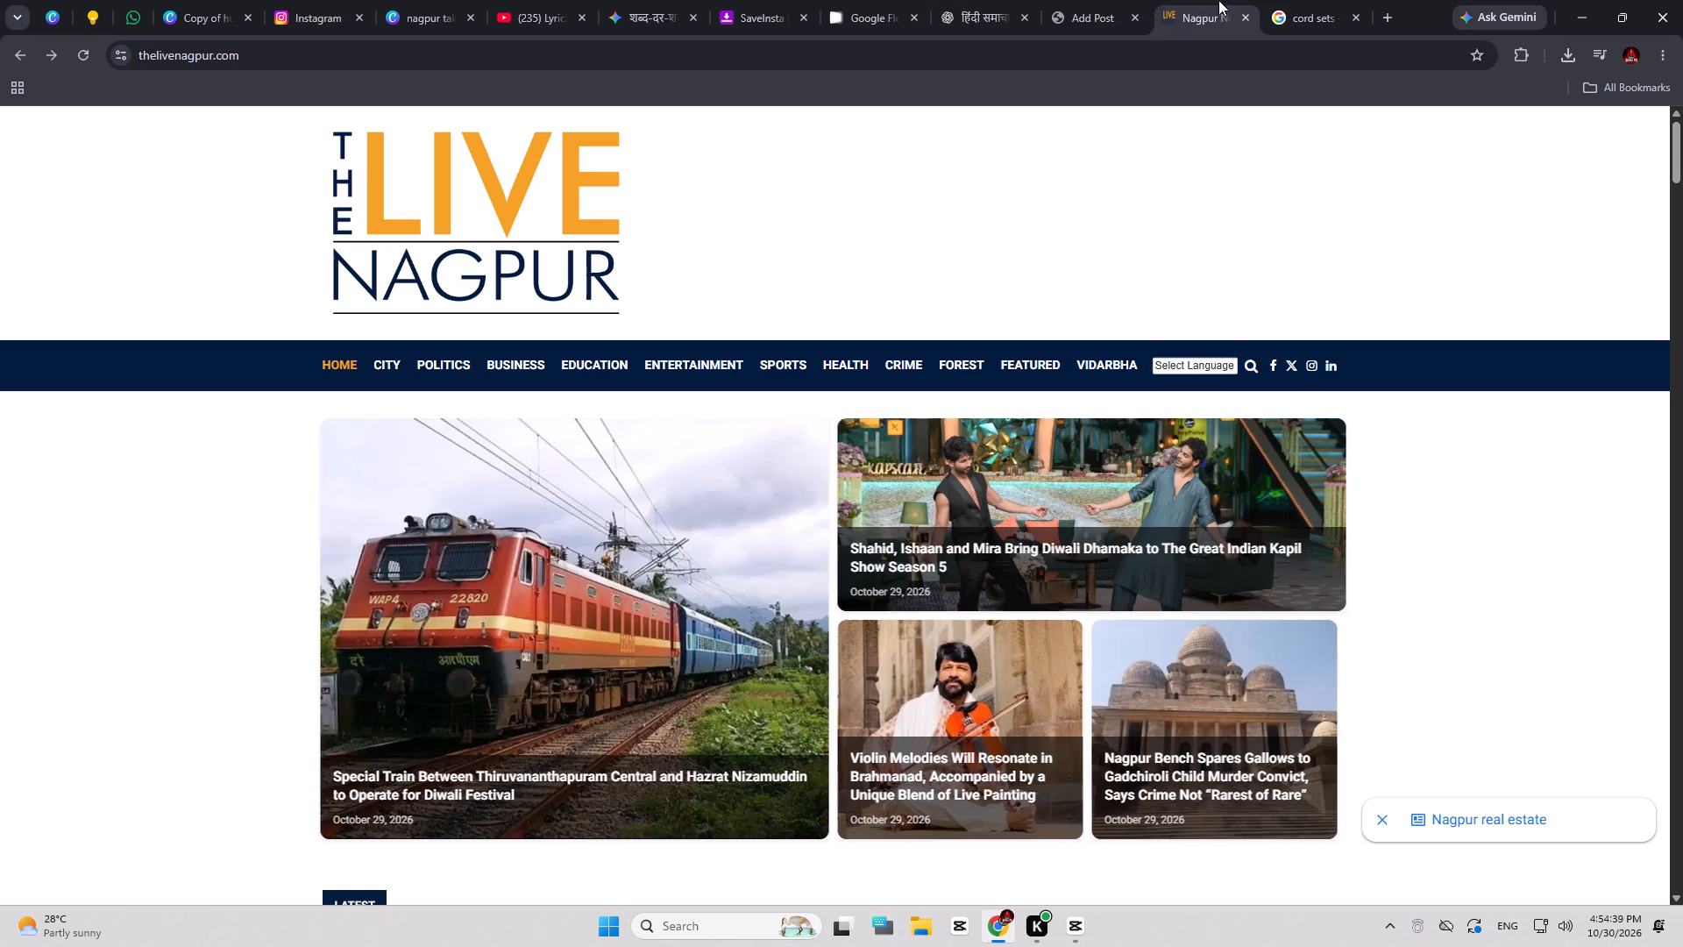
scroll(628, 527, down, 3)
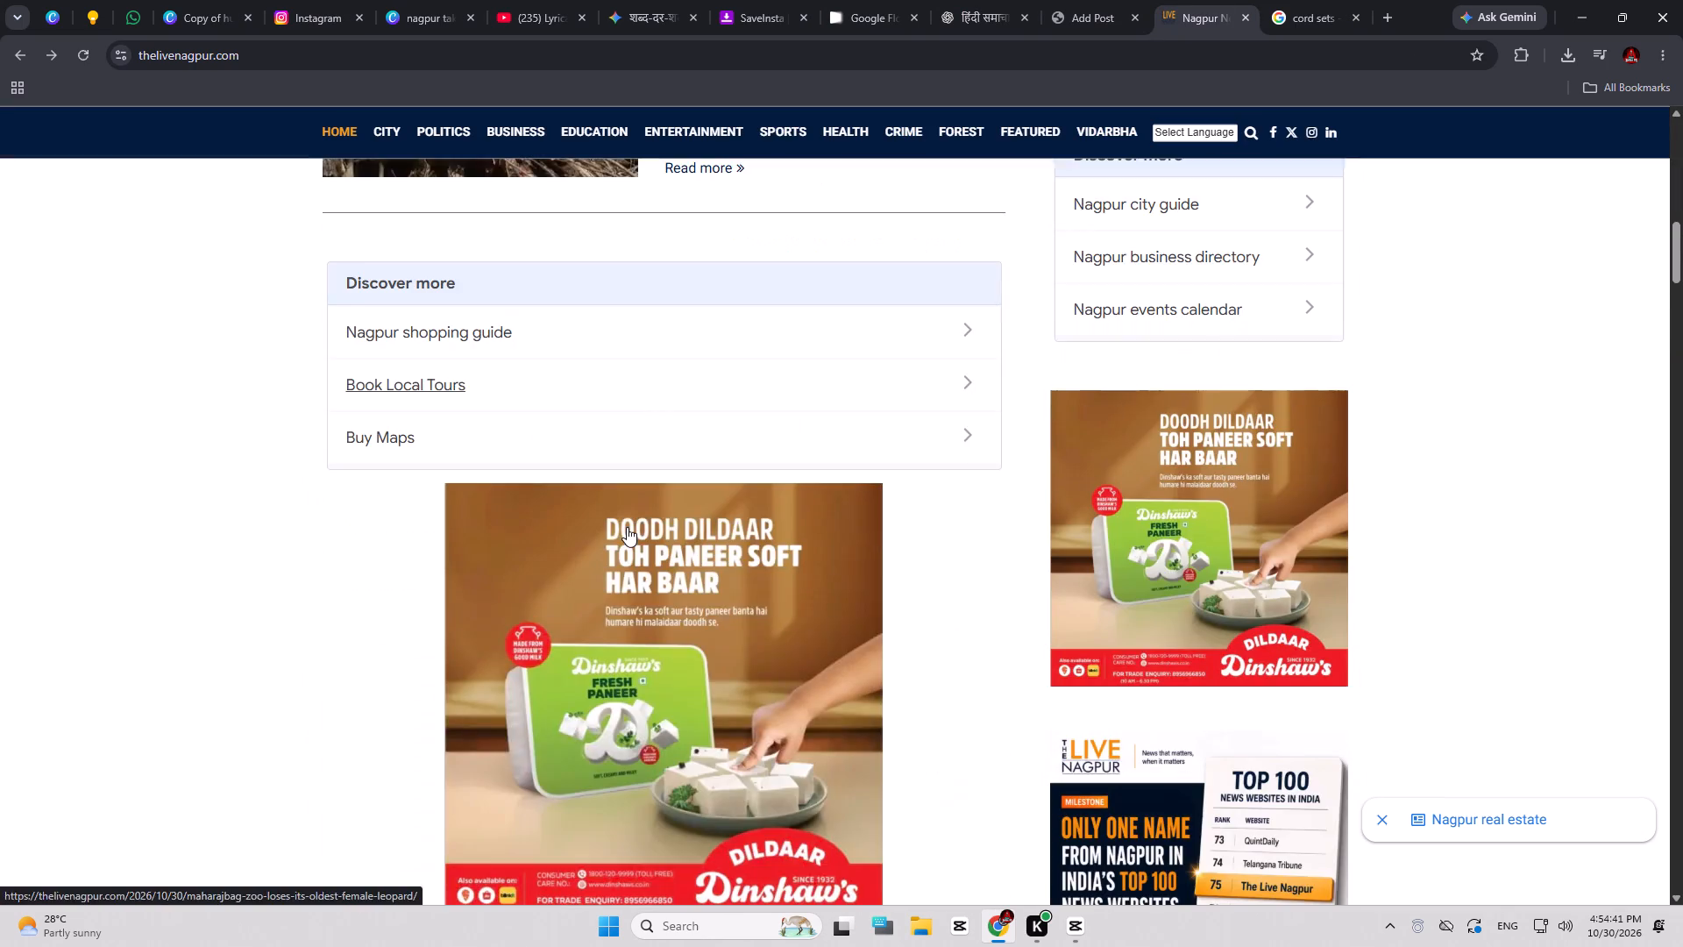
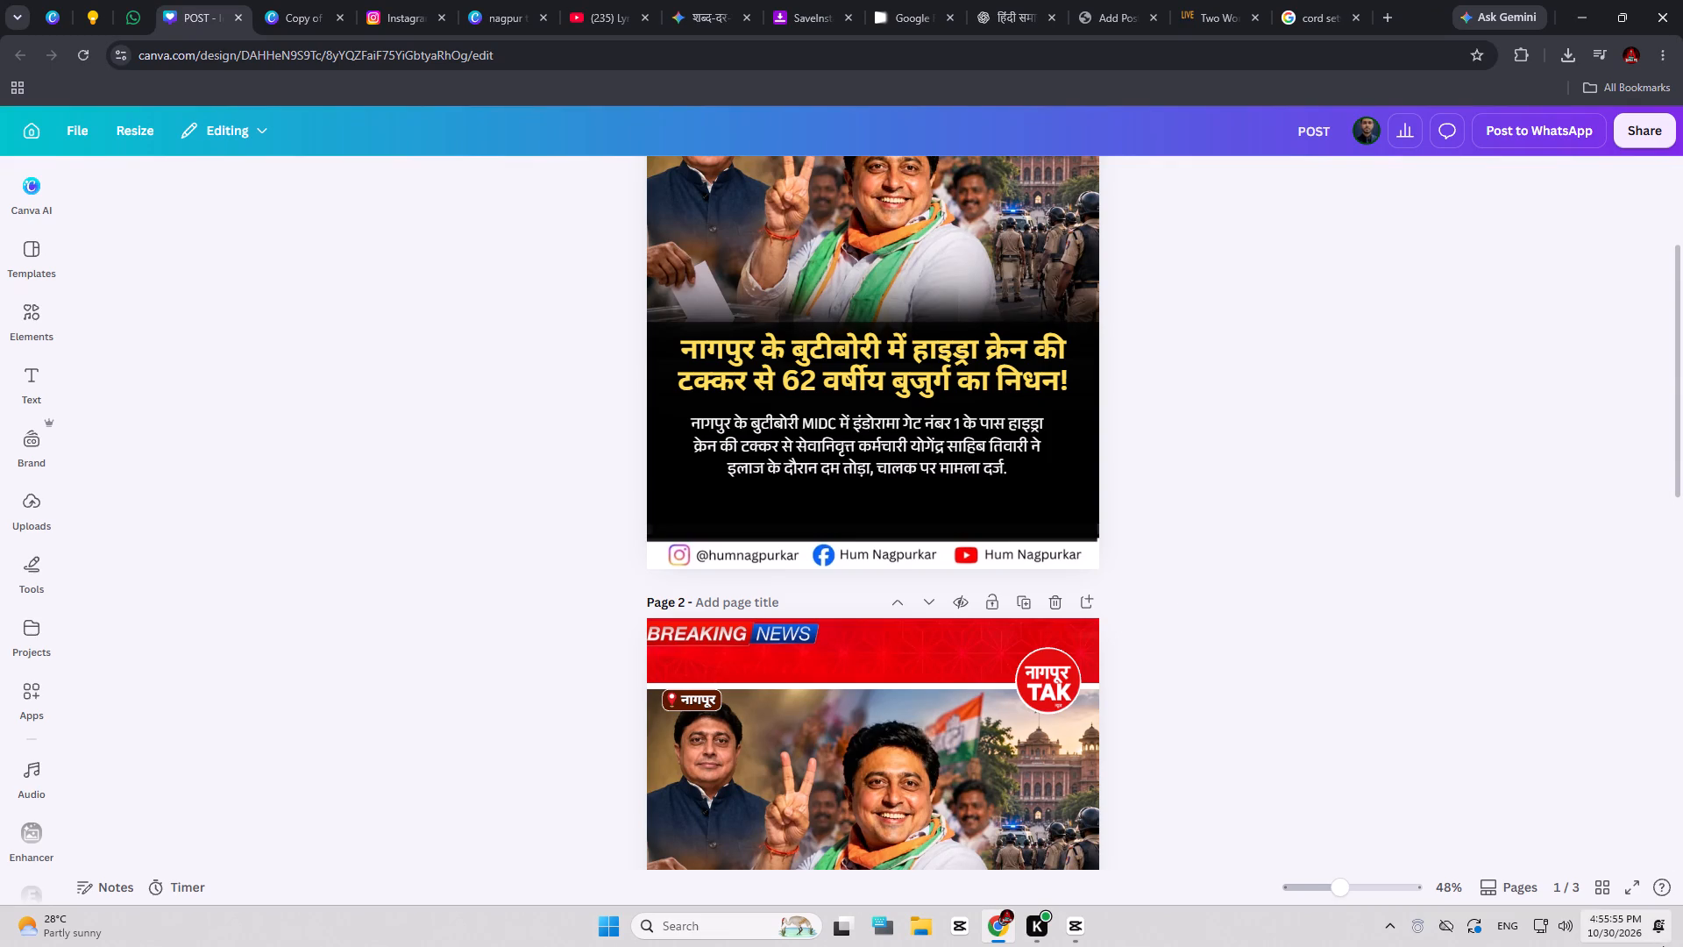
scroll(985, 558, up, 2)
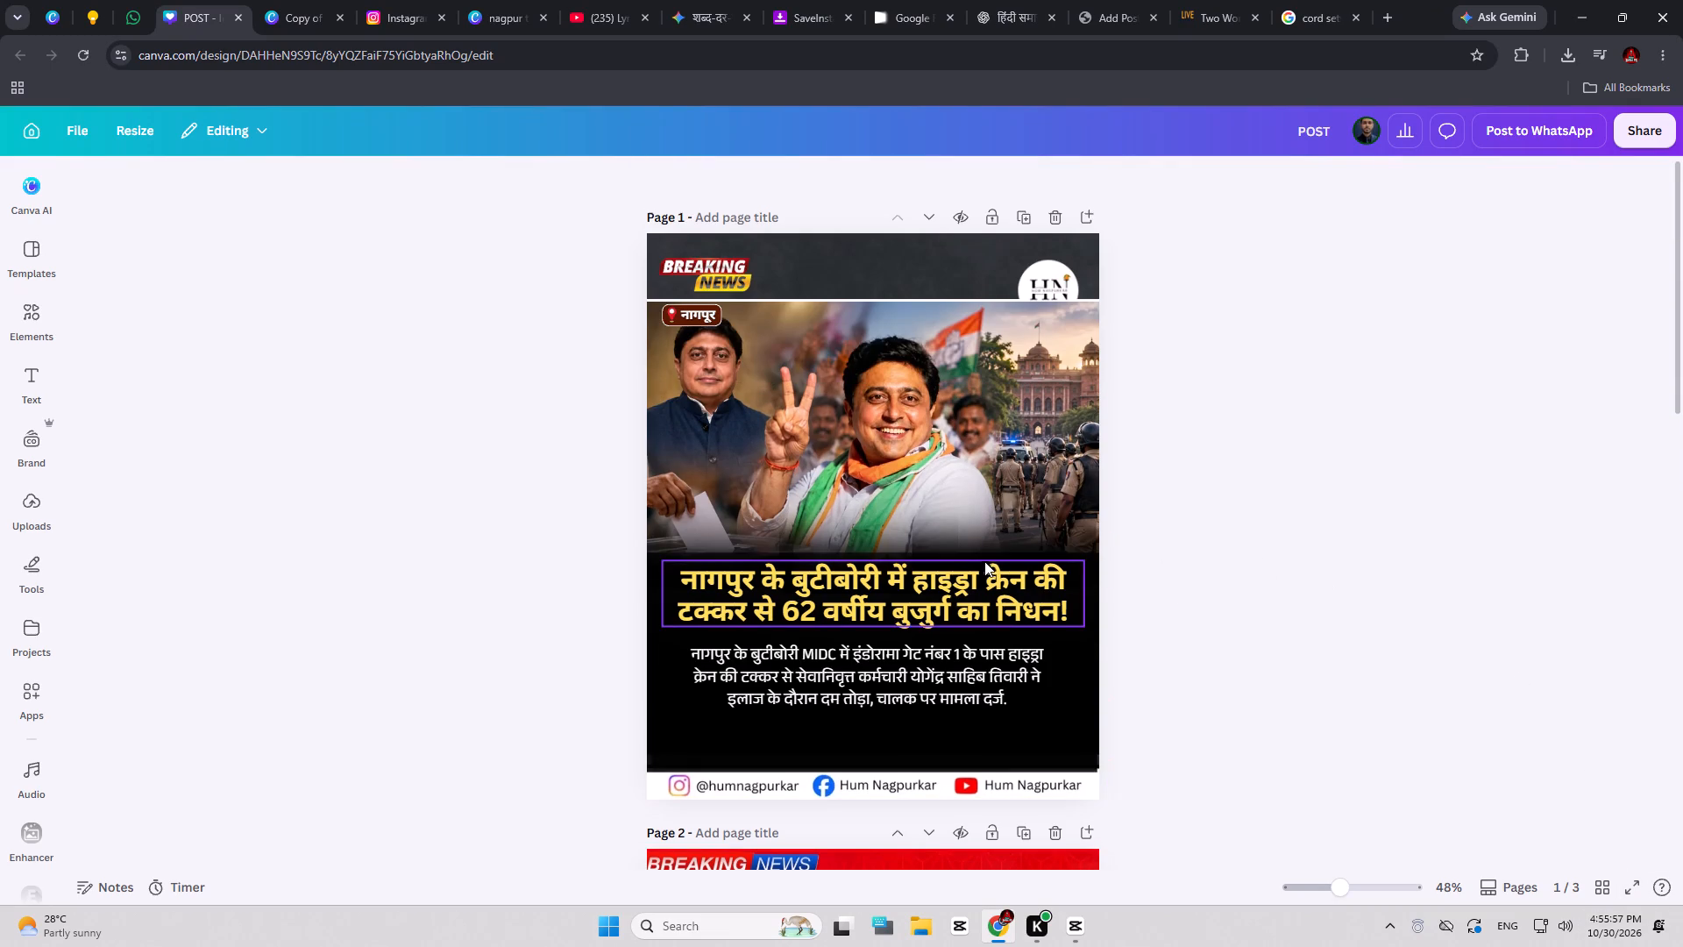
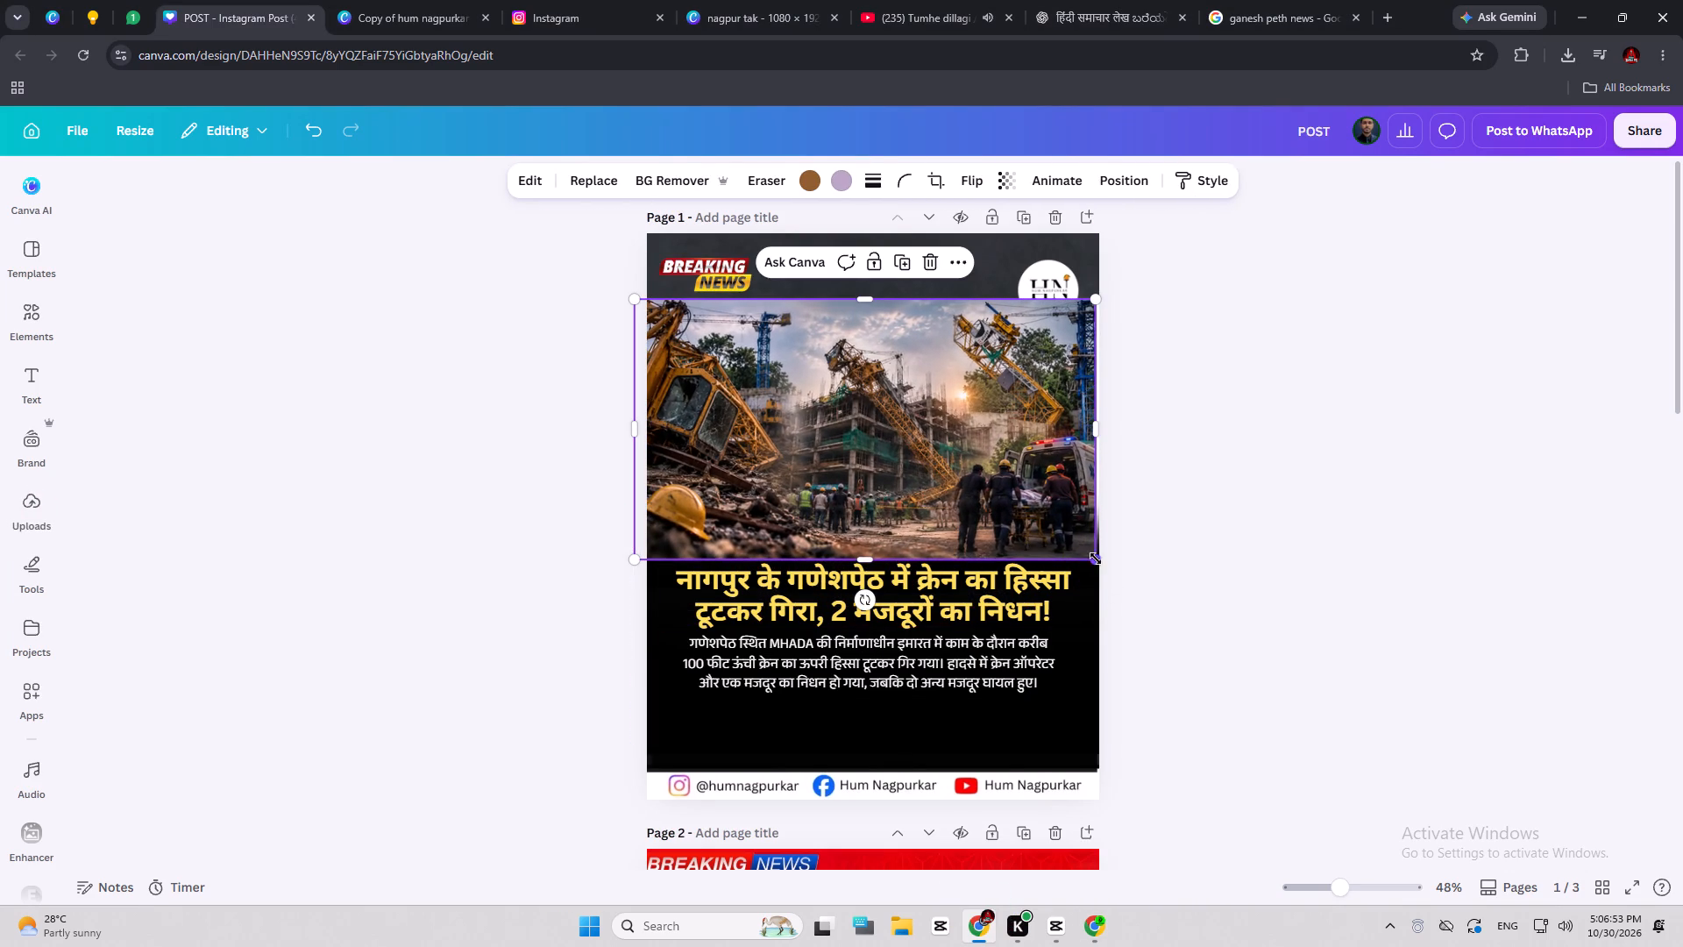
drag(1097, 559, 1107, 573)
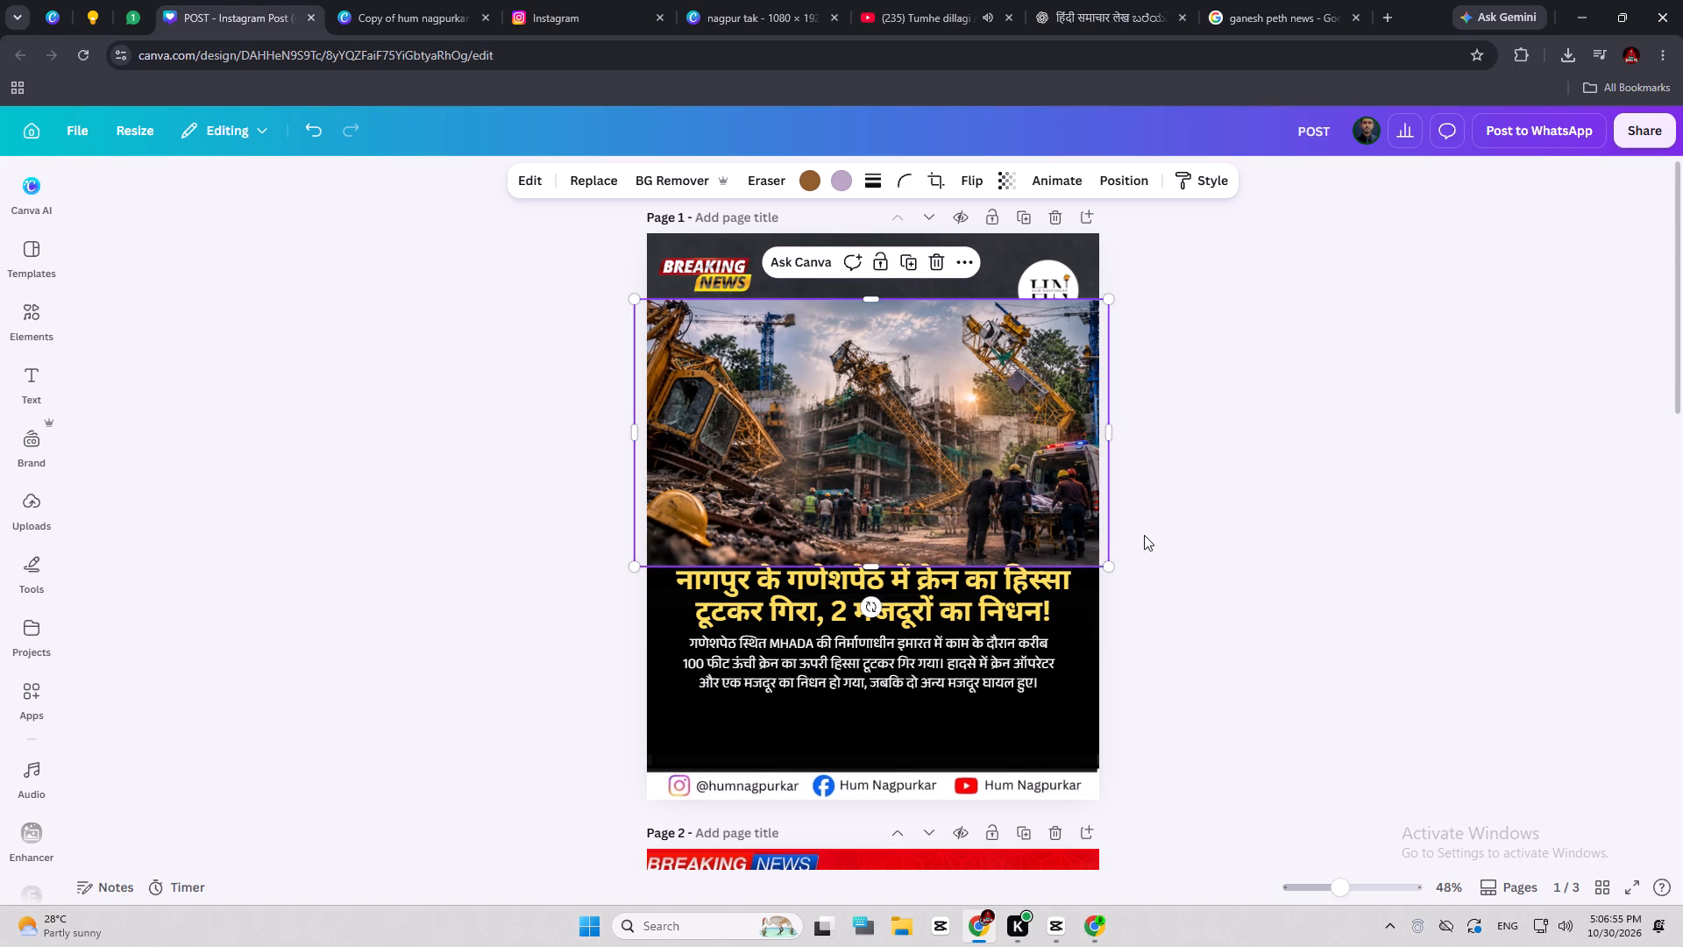
Send the crane-collapse image backward behind the नागपूर location tag, HN logo, headline and dark fade, and deselect it.
key(ctrl+bracketleft)
key(ctrl+bracketleft)
key(ctrl+bracketleft)
key(ctrl+bracketleft)
key(ctrl+bracketleft)
key(ctrl+bracketleft)
key(ctrl+bracketleft)
key(ctrl+bracketleft)
key(ctrl+bracketleft)
key(ctrl+bracketleft)
key(ctrl+bracketleft)
key(ctrl+bracketleft)
key(ctrl+bracketleft)
key(ctrl+bracketleft)
key(ctrl+bracketleft)
key(ctrl+bracketleft)
key(ctrl+bracketleft)
key(ctrl+bracketleft)
key(ctrl+bracketleft)
key(ctrl+bracketleft)
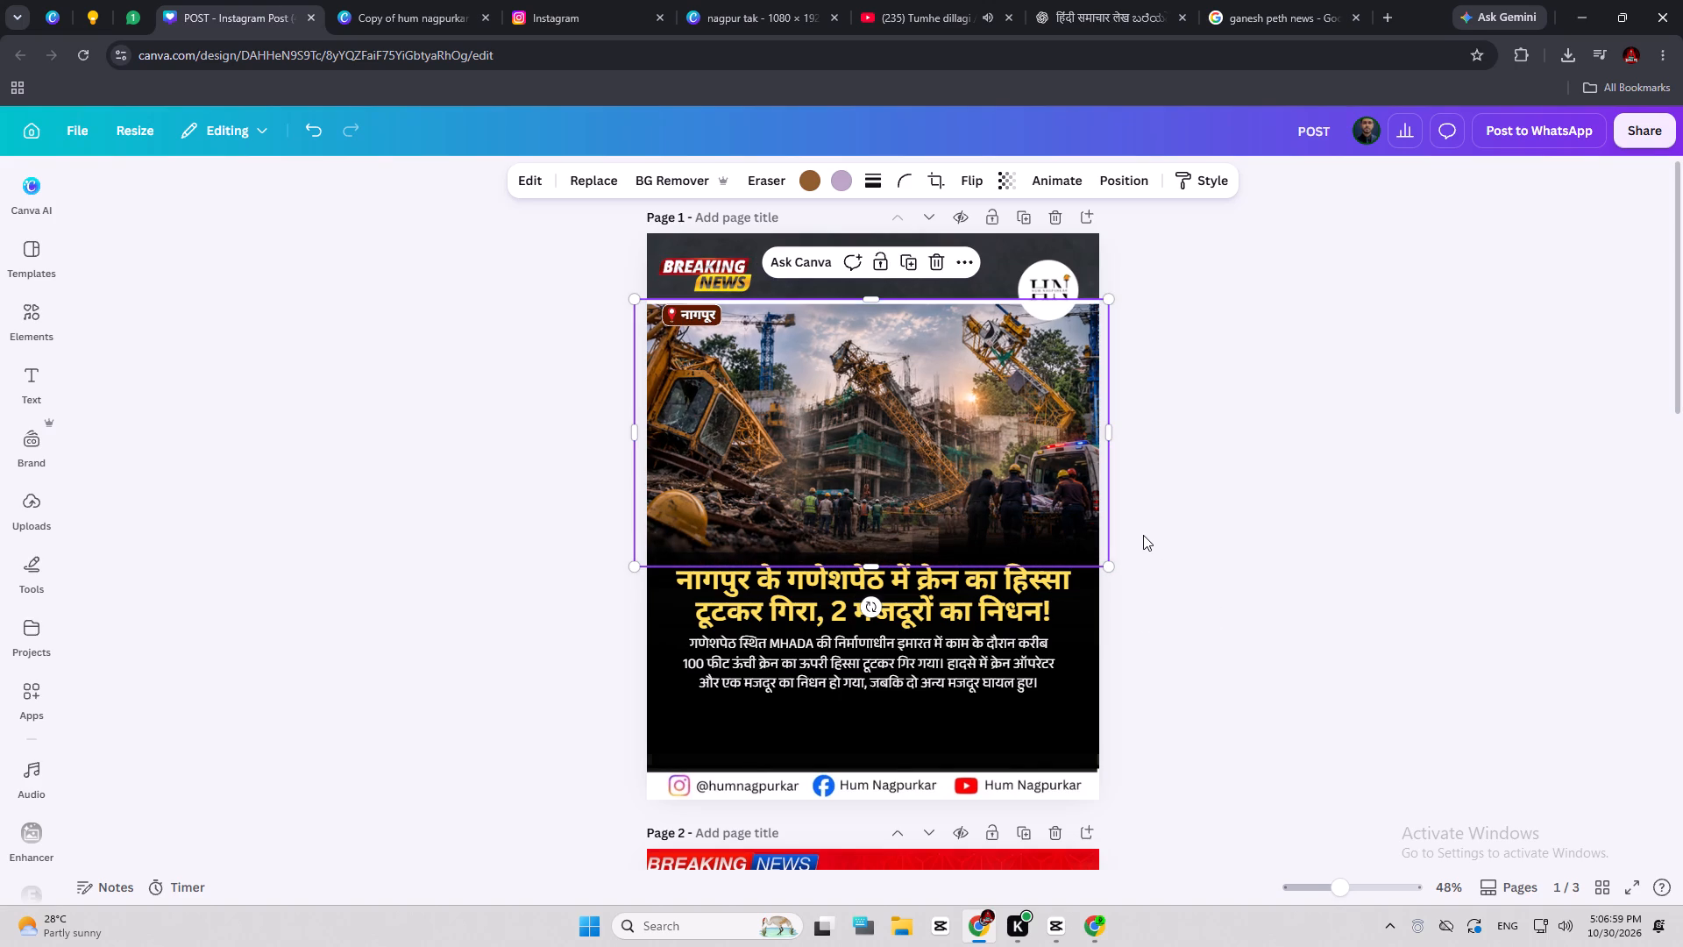
key(ctrl+bracketleft)
key(ctrl+bracketleft)
key(ctrl+bracketleft)
key(ctrl+bracketleft)
key(ctrl+bracketleft)
key(ctrl+bracketleft)
key(ctrl+bracketleft)
key(ctrl+bracketleft)
key(ctrl+bracketleft)
key(ctrl+bracketleft)
key(ctrl+bracketleft)
key(ctrl+bracketleft)
key(ctrl+bracketleft)
key(ctrl+bracketleft)
key(ctrl+bracketleft)
key(ctrl+bracketleft)
key(ctrl+bracketleft)
key(ctrl+bracketleft)
key(ctrl+bracketleft)
key(ctrl+bracketleft)
click(1163, 518)
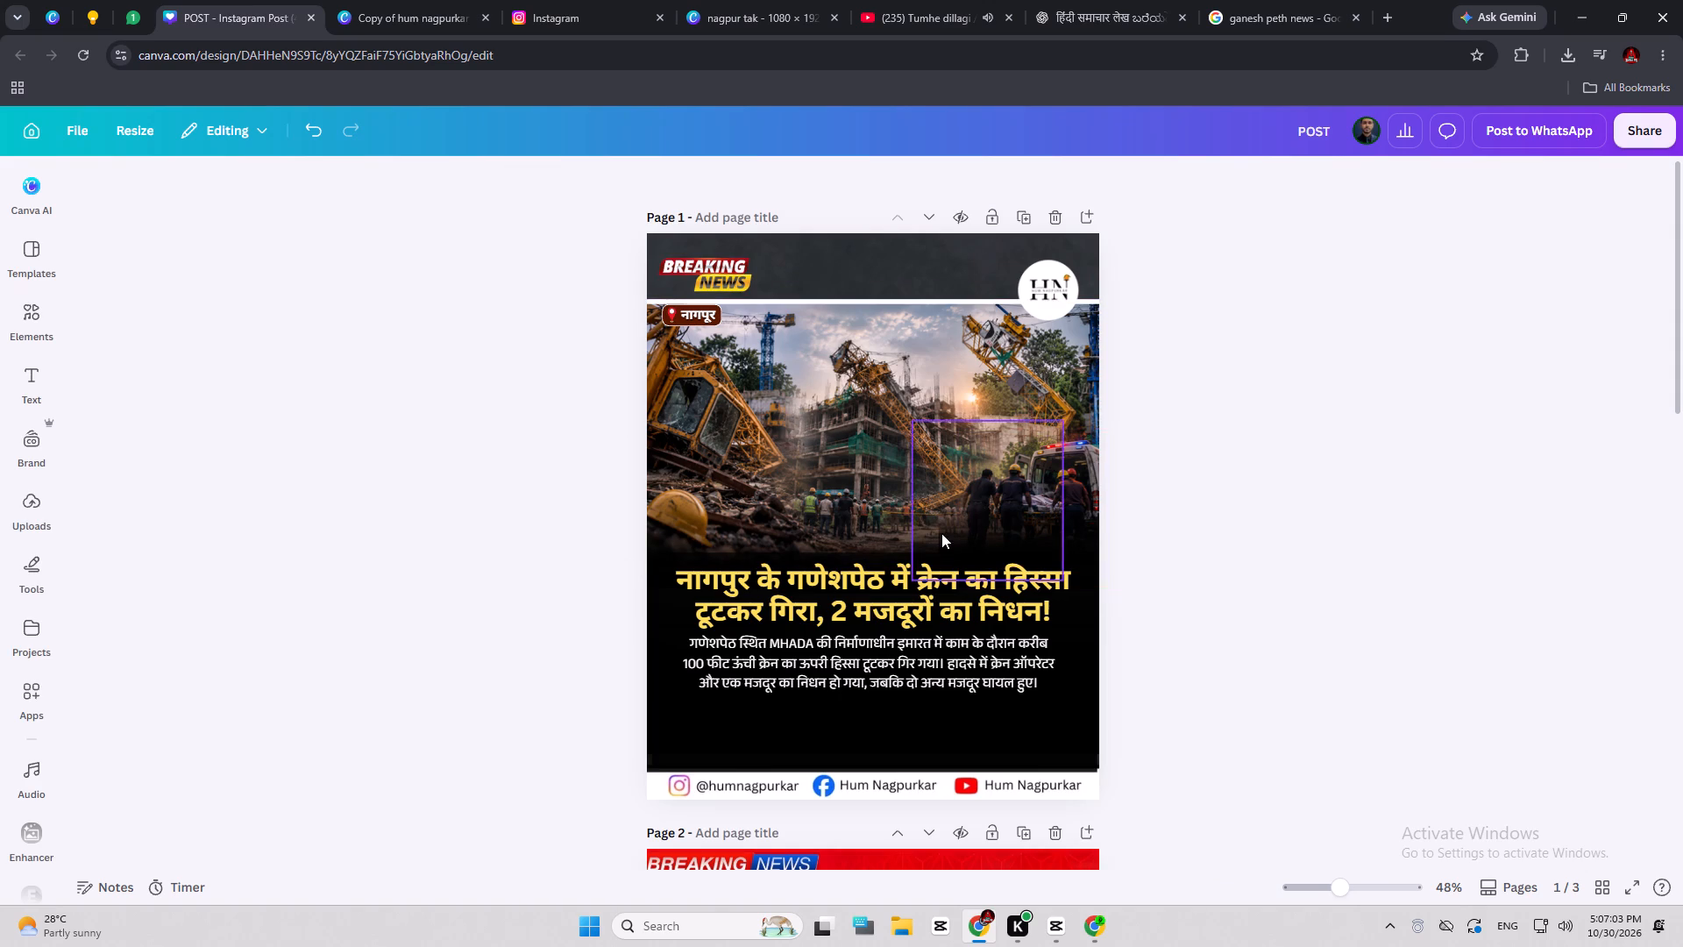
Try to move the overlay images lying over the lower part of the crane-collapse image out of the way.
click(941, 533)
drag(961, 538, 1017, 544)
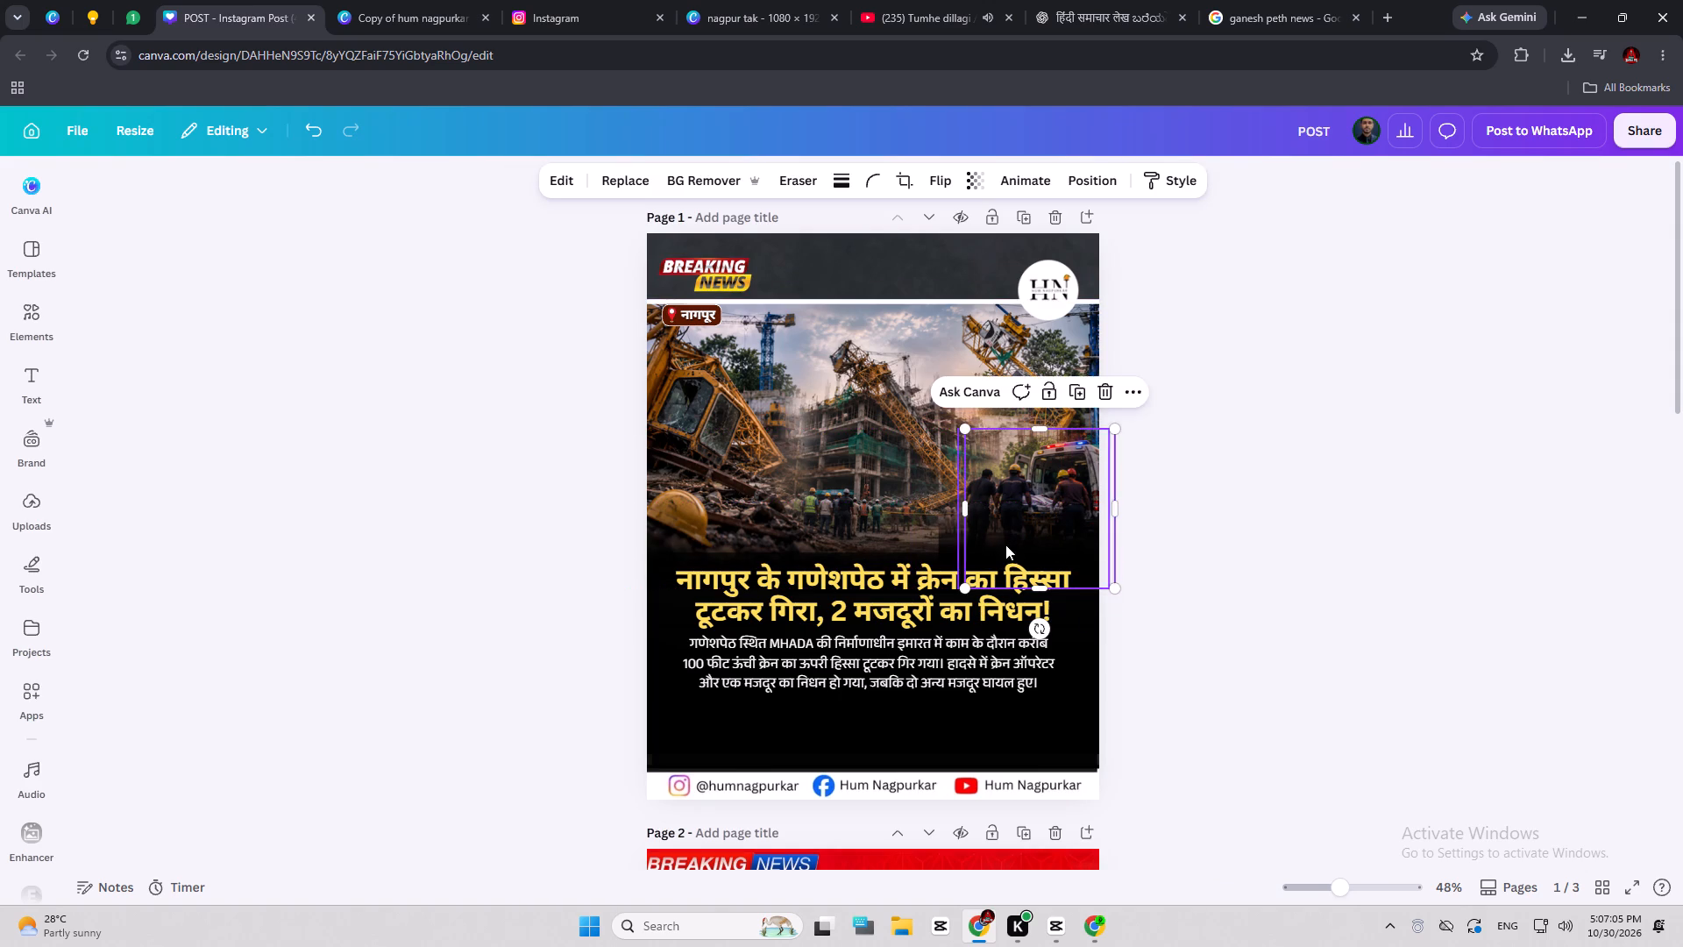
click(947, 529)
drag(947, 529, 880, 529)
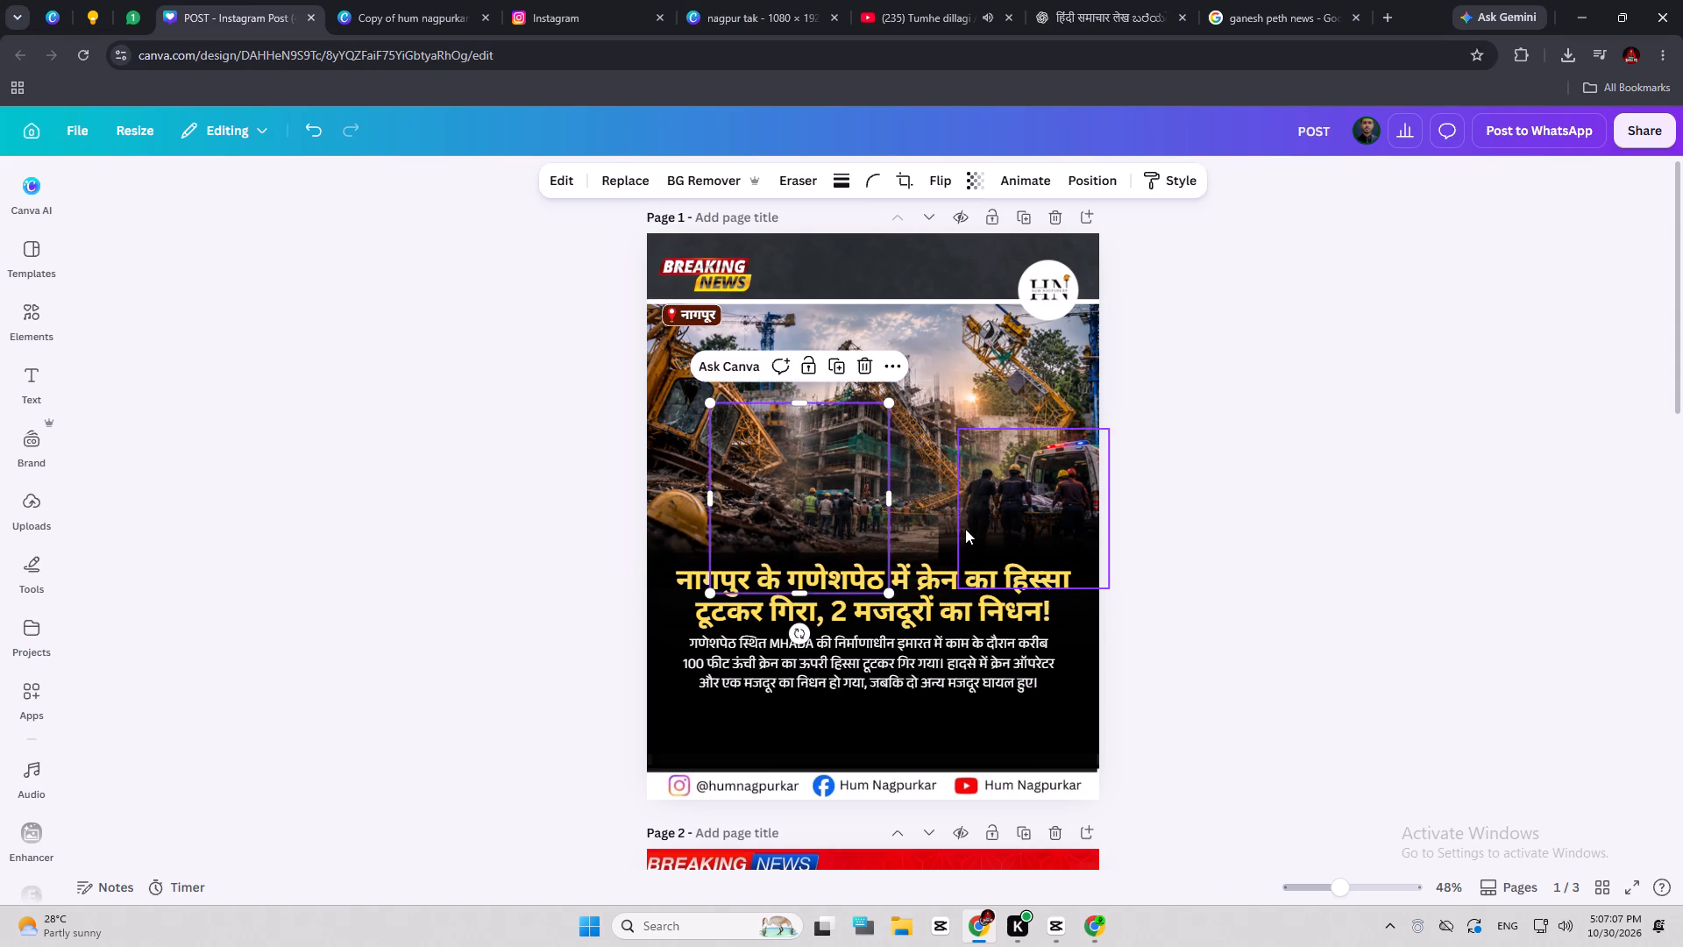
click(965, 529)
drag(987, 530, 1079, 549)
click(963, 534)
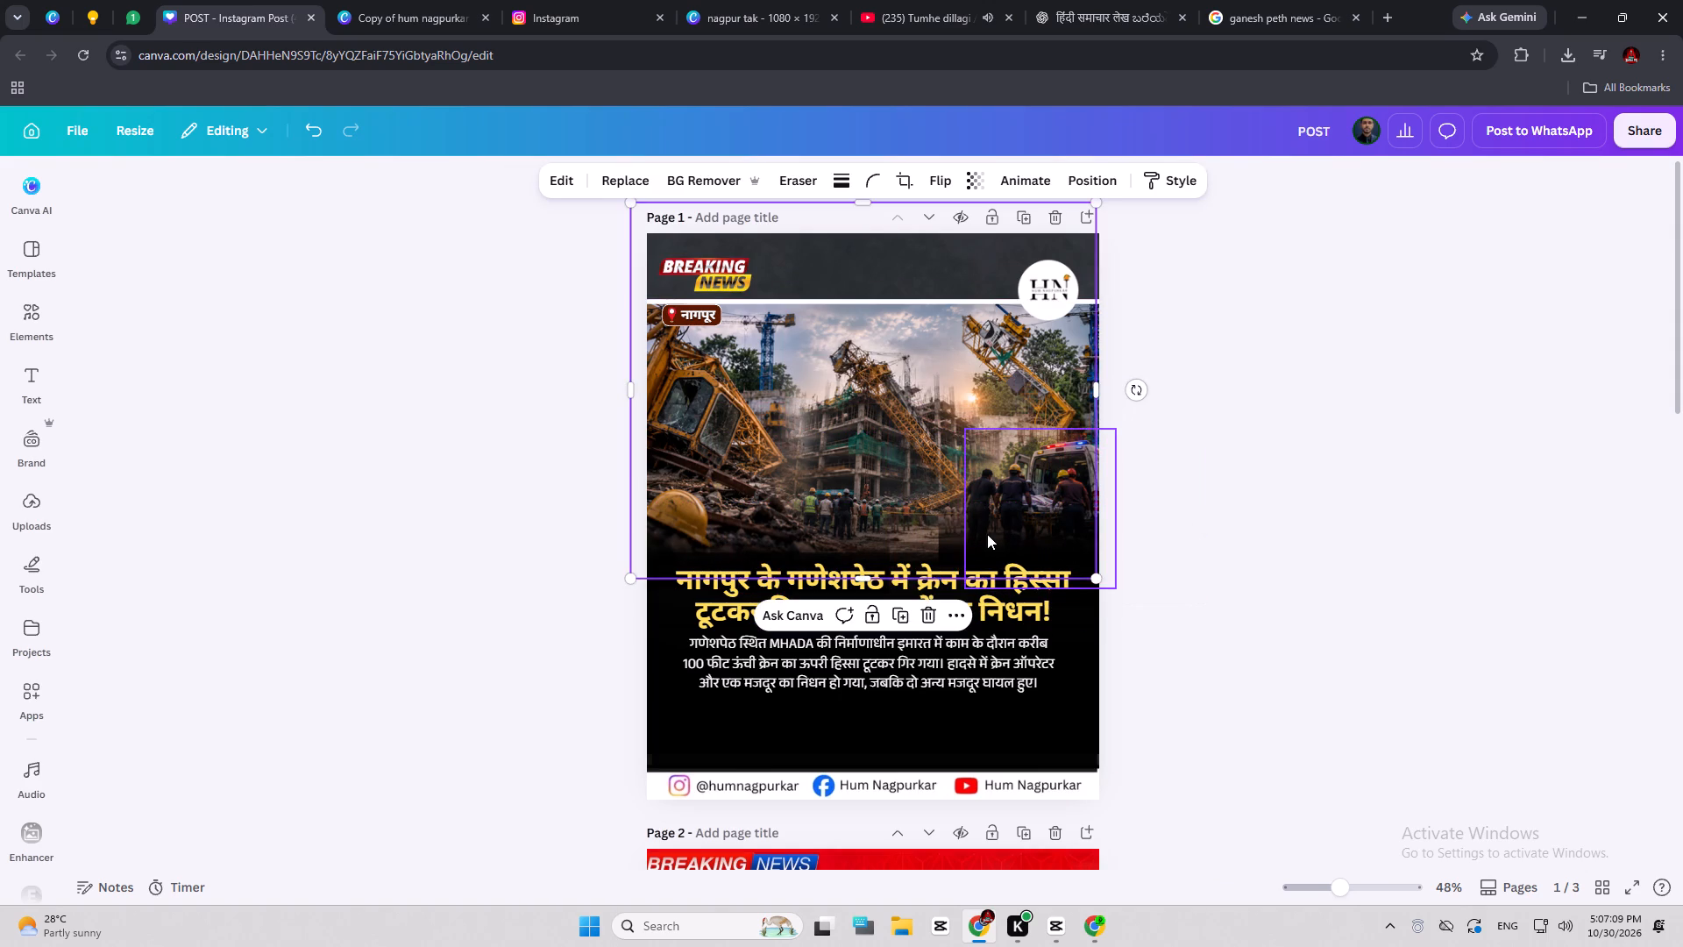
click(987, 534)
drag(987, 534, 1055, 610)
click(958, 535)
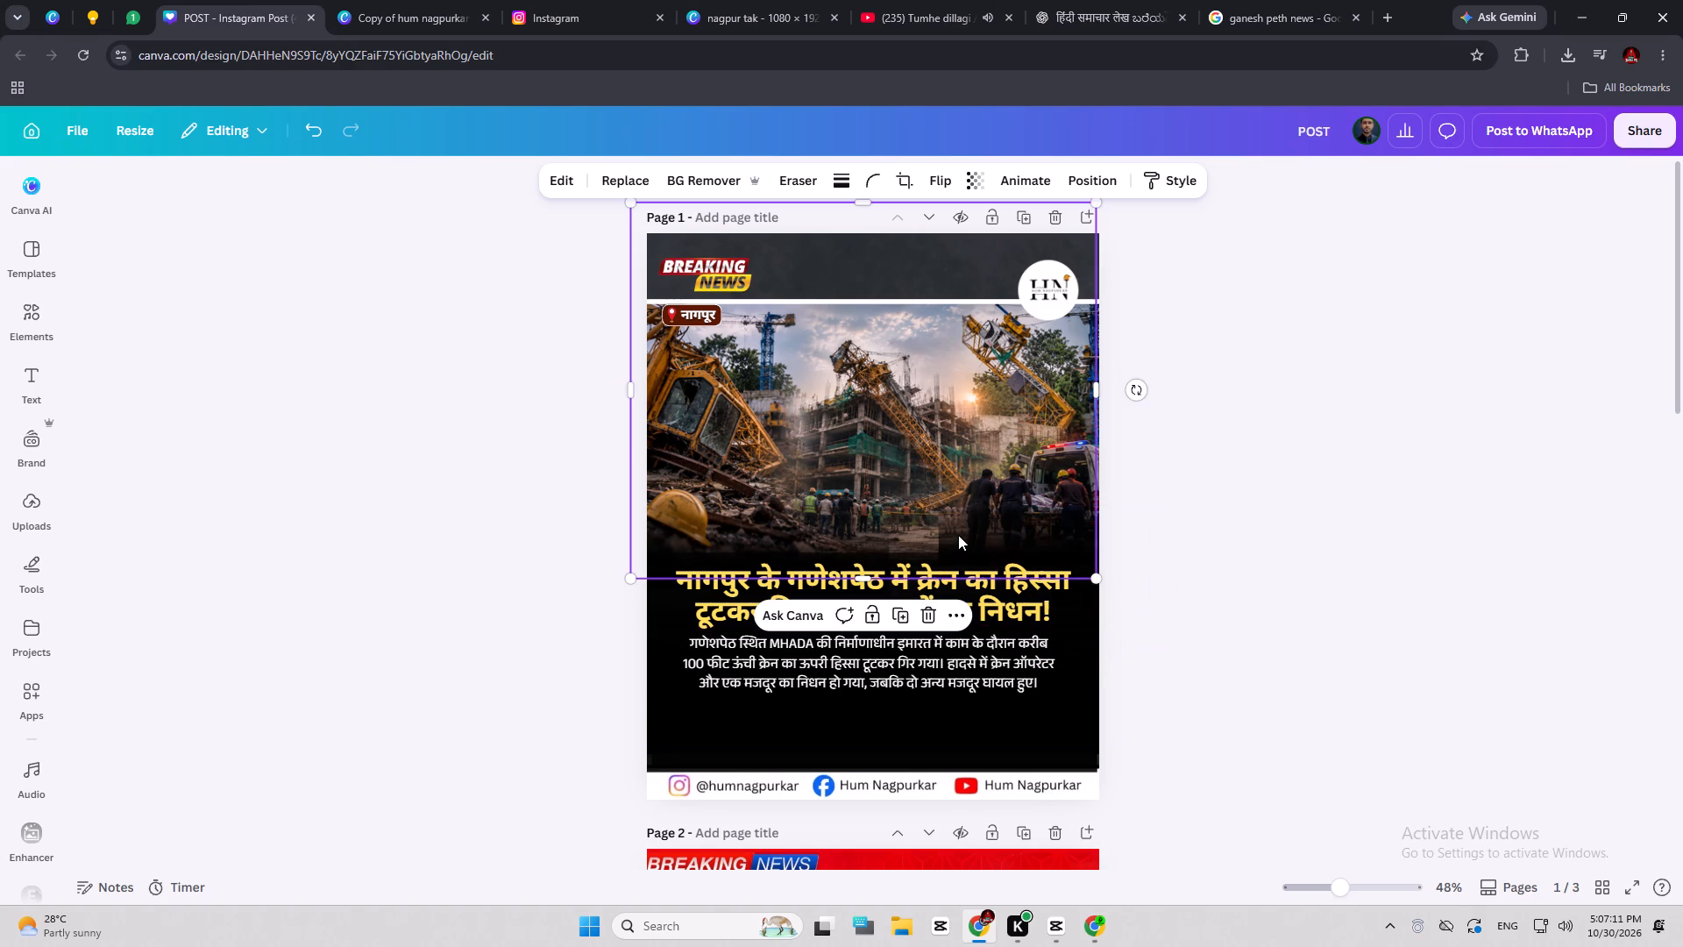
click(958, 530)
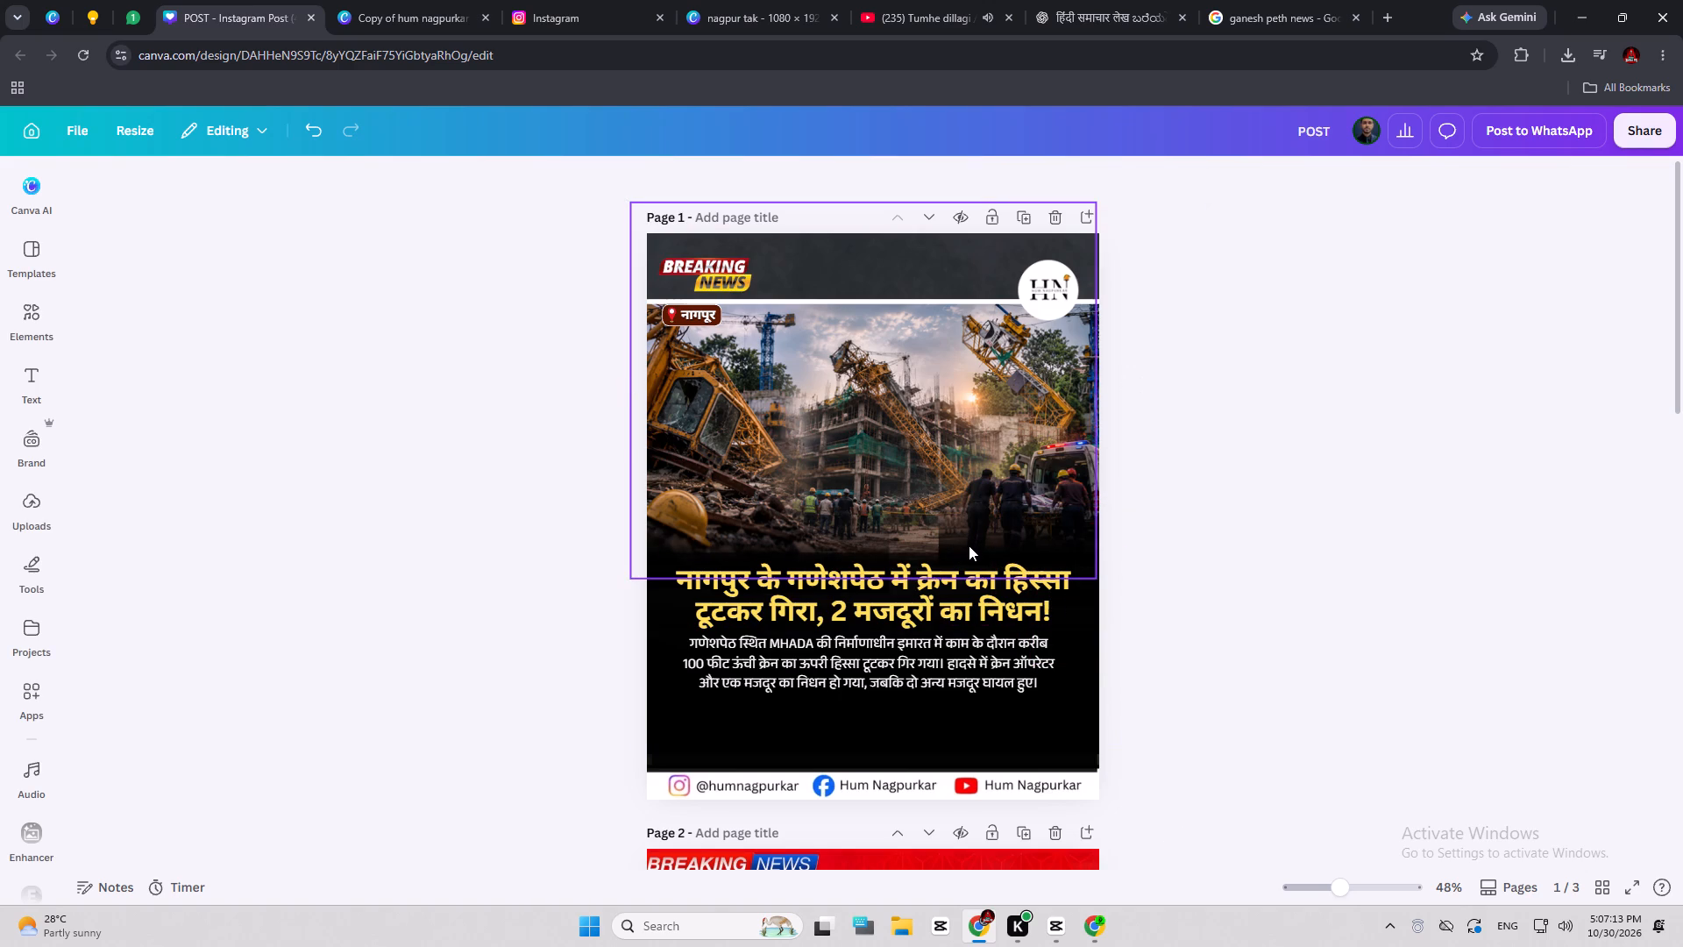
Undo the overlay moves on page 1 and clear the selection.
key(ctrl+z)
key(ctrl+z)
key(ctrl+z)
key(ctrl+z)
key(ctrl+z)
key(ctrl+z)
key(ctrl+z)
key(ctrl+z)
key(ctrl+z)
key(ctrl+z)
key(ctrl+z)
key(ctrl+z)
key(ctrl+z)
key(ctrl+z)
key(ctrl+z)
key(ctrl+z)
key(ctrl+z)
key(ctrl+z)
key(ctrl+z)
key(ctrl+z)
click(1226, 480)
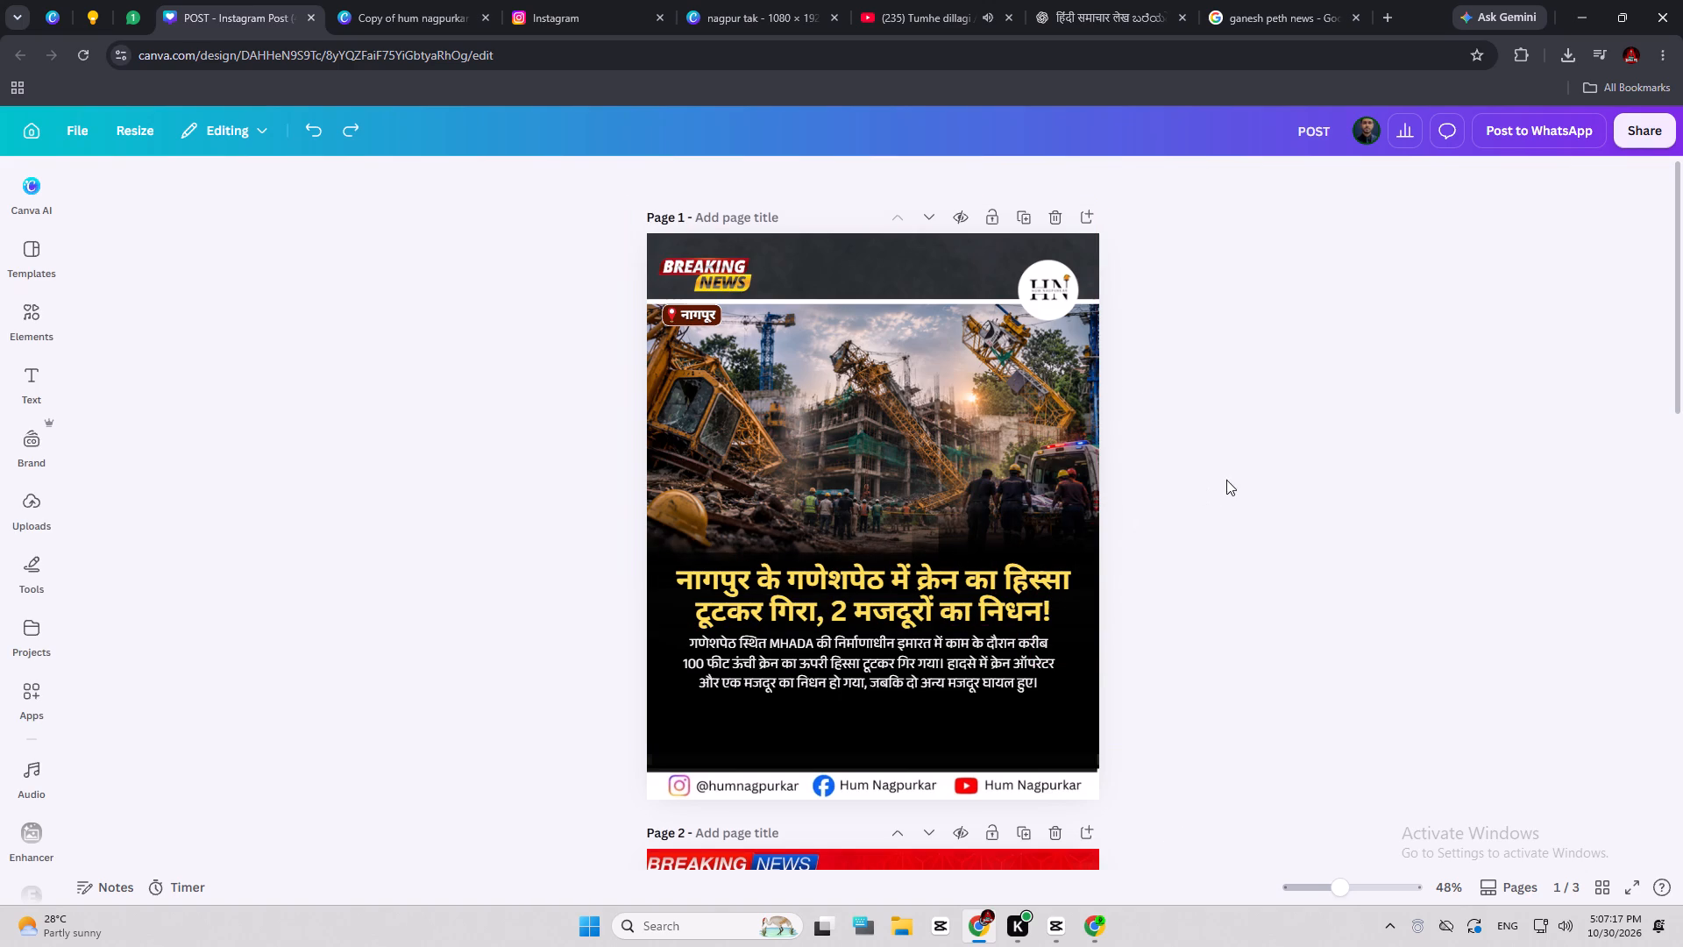
Select the नागपूर text inside the location tag and move it slightly down and right on the photo.
ctrl+scroll(693, 334, up, 3)
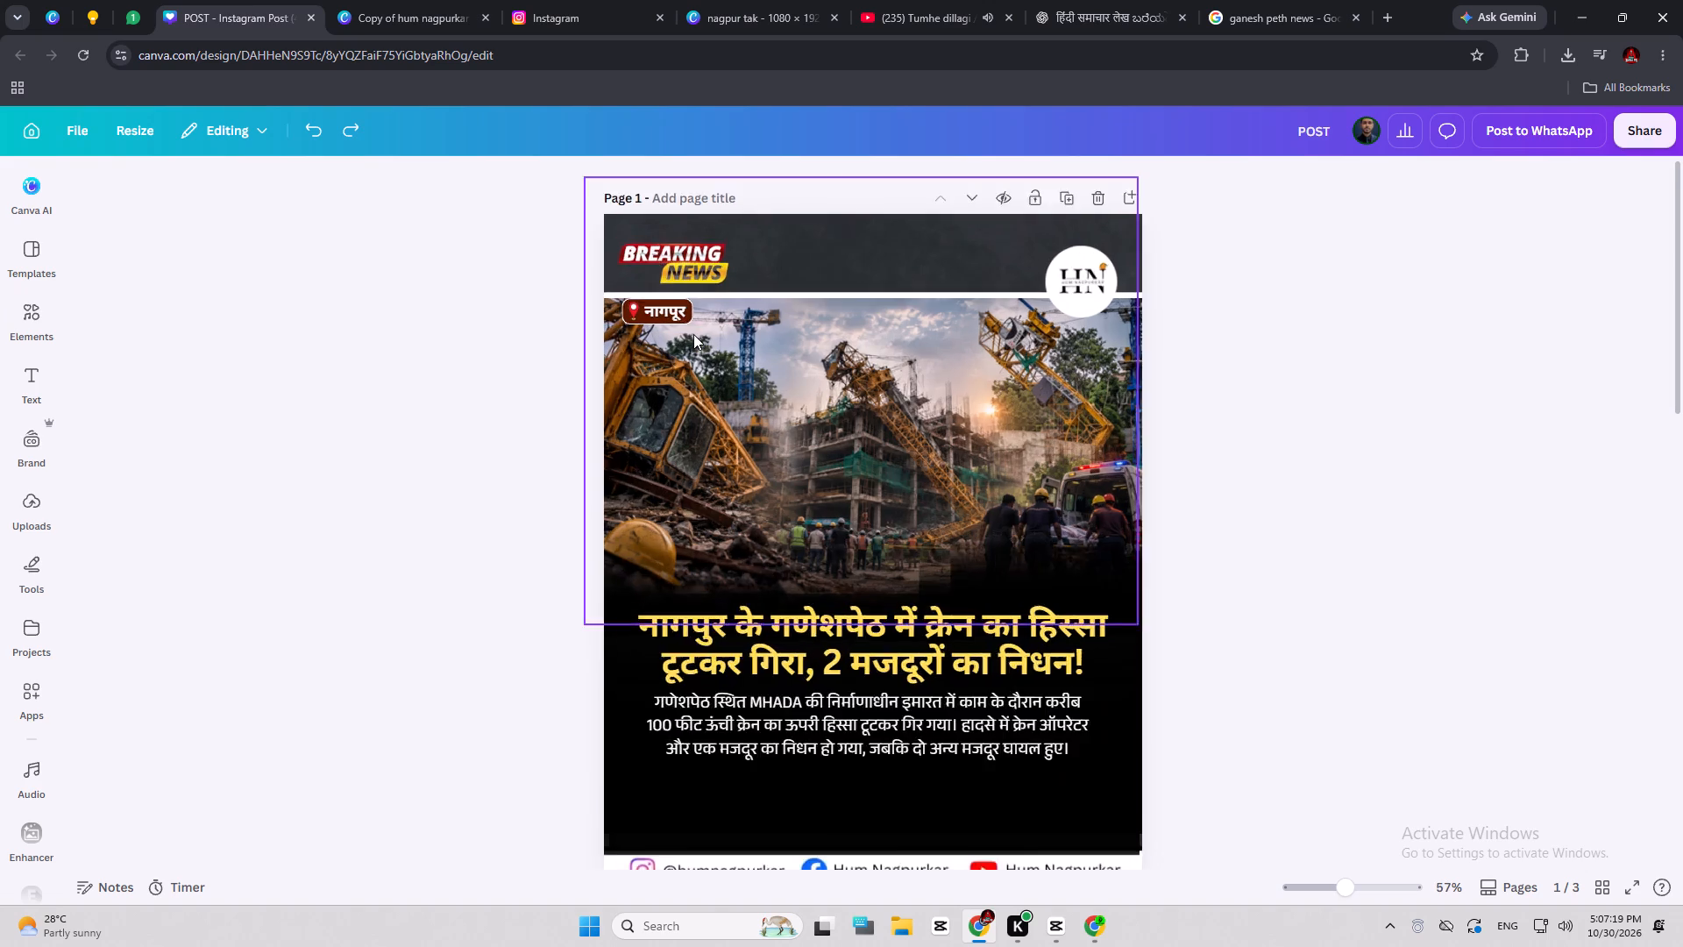
click(594, 305)
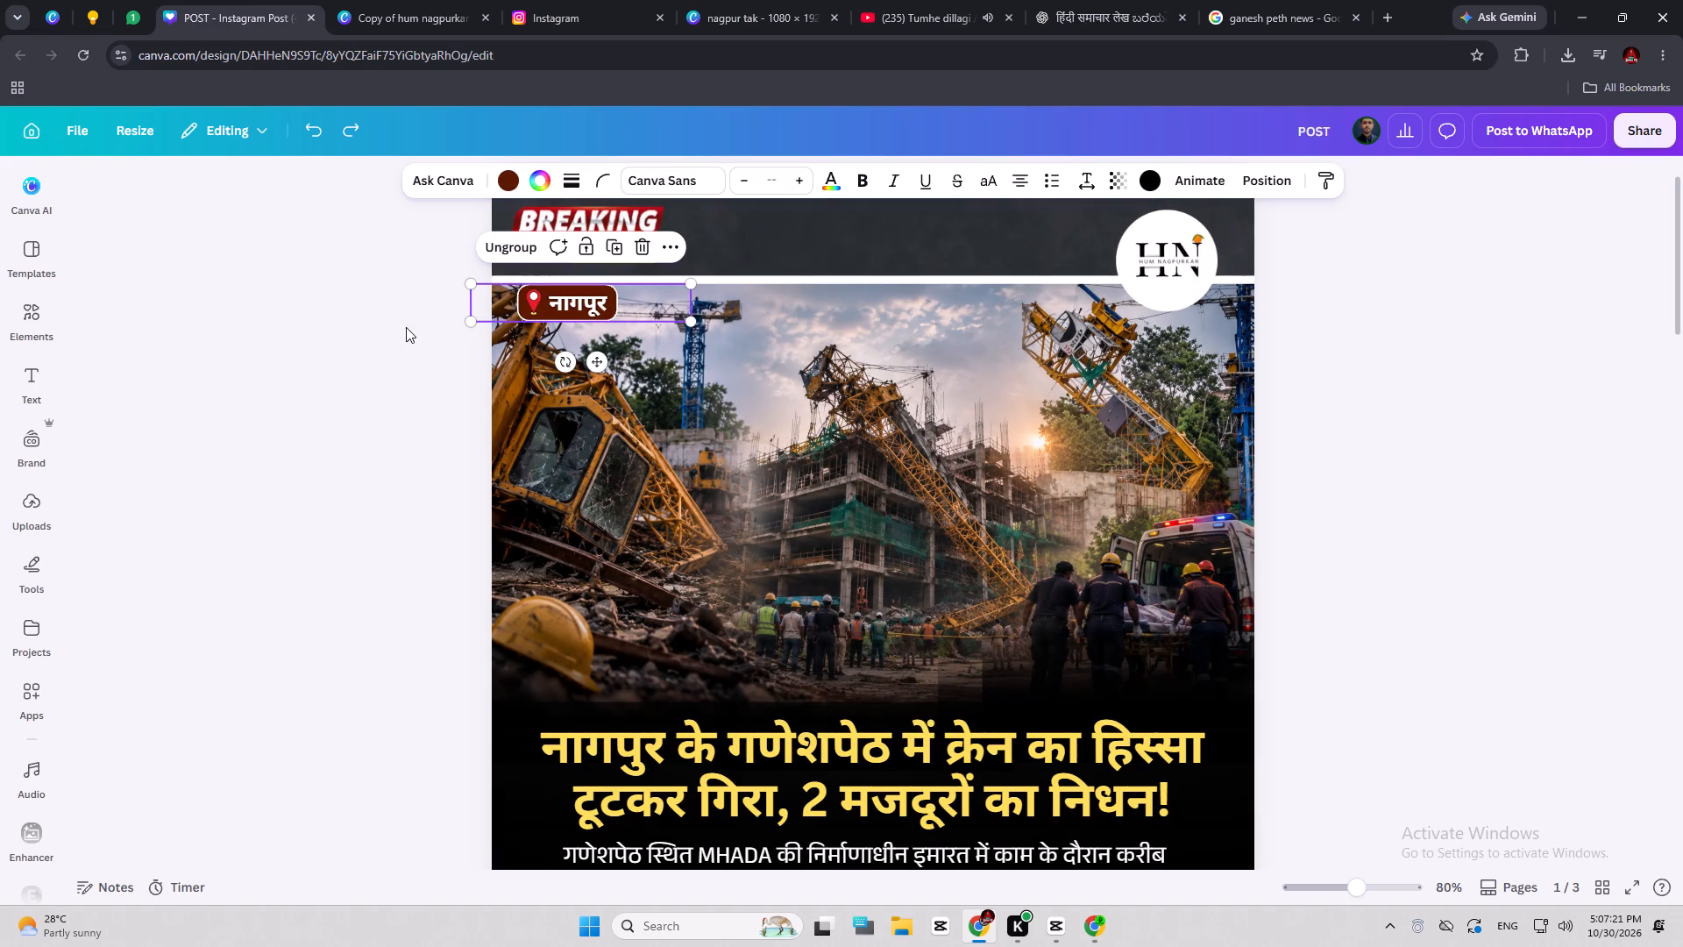
click(405, 327)
ctrl+double_click(586, 310)
ctrl+click(586, 310)
ctrl+double_click(586, 308)
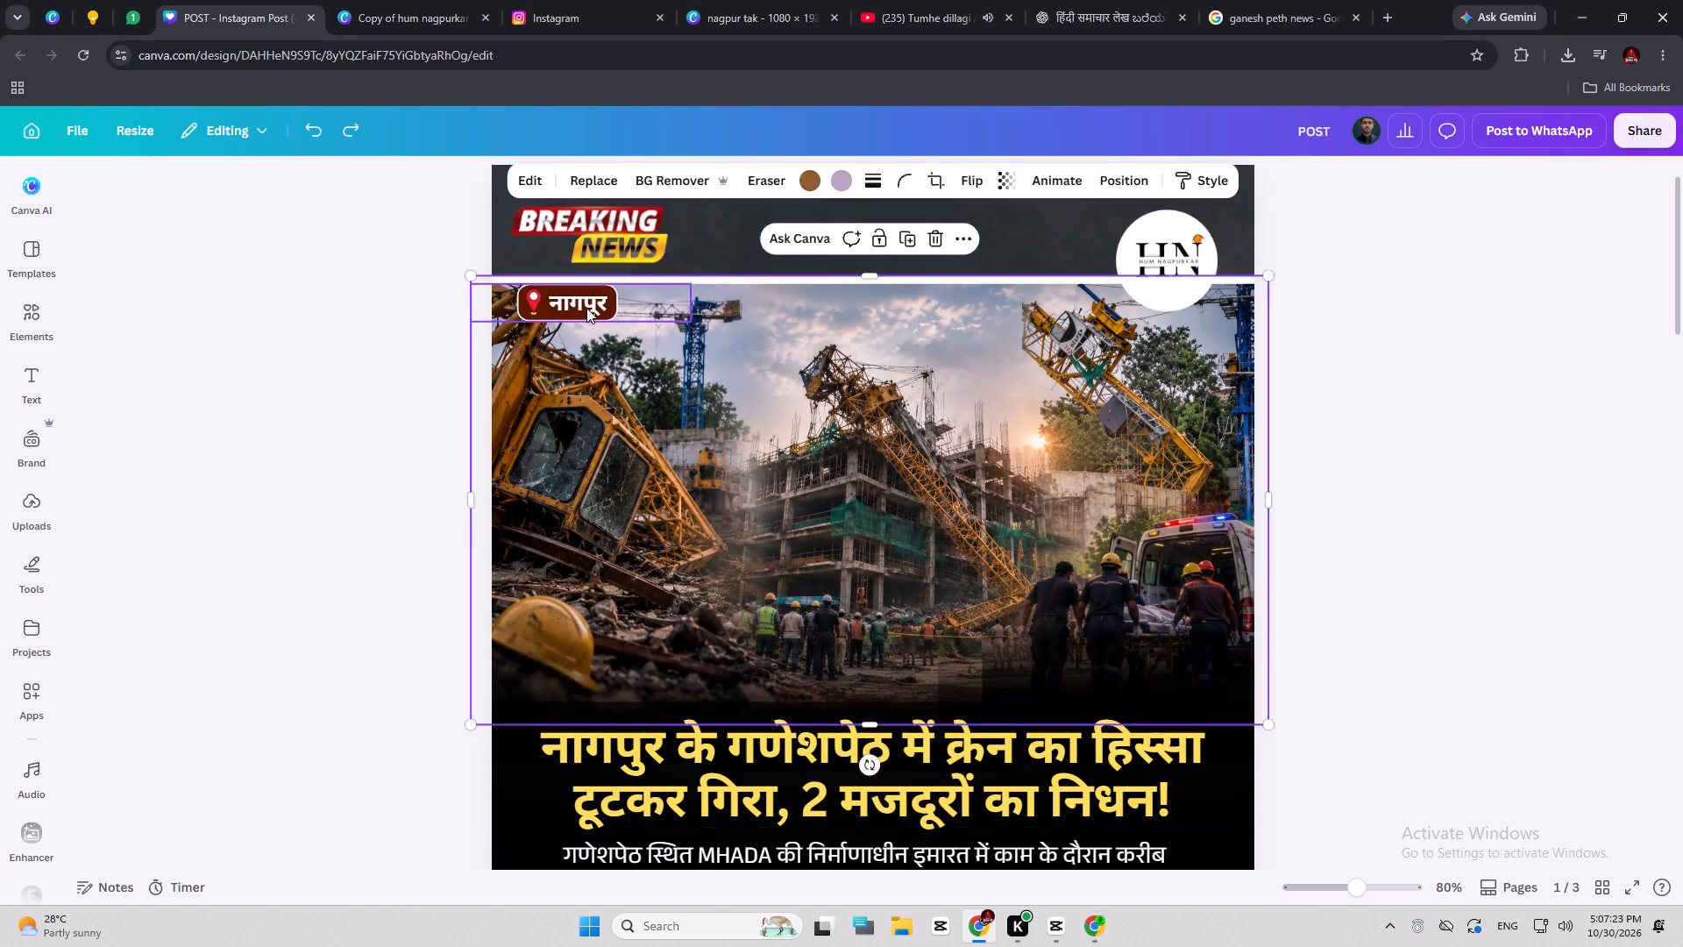
ctrl+click(586, 308)
ctrl+triple_click(586, 308)
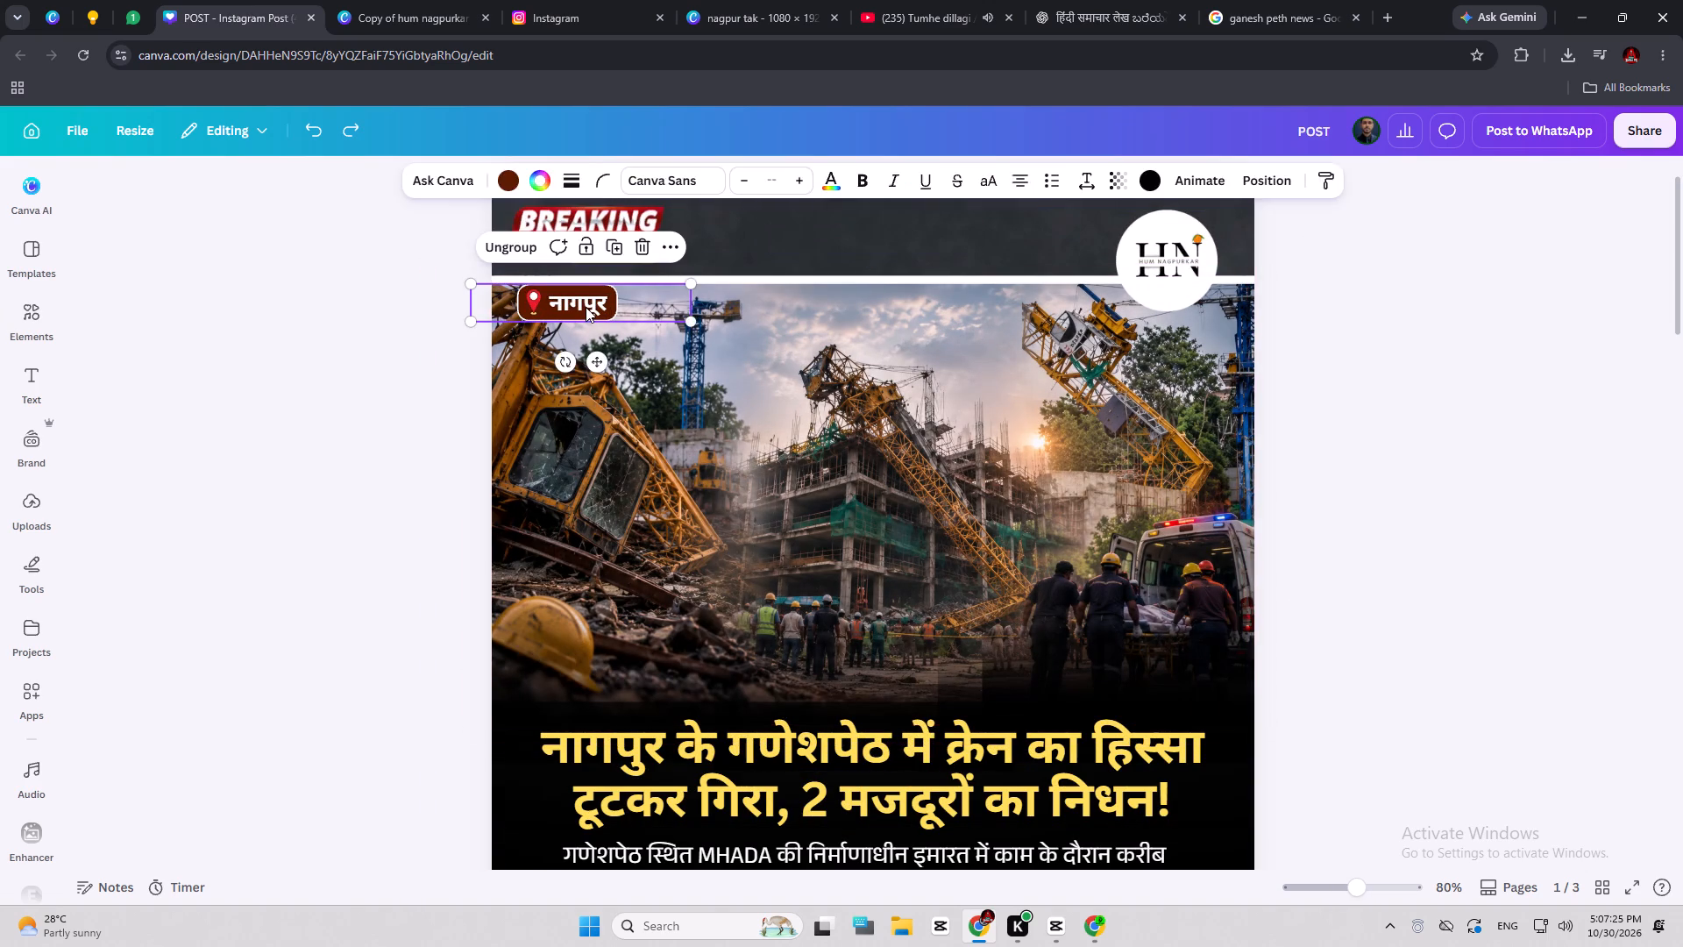
click(586, 307)
drag(589, 304, 614, 339)
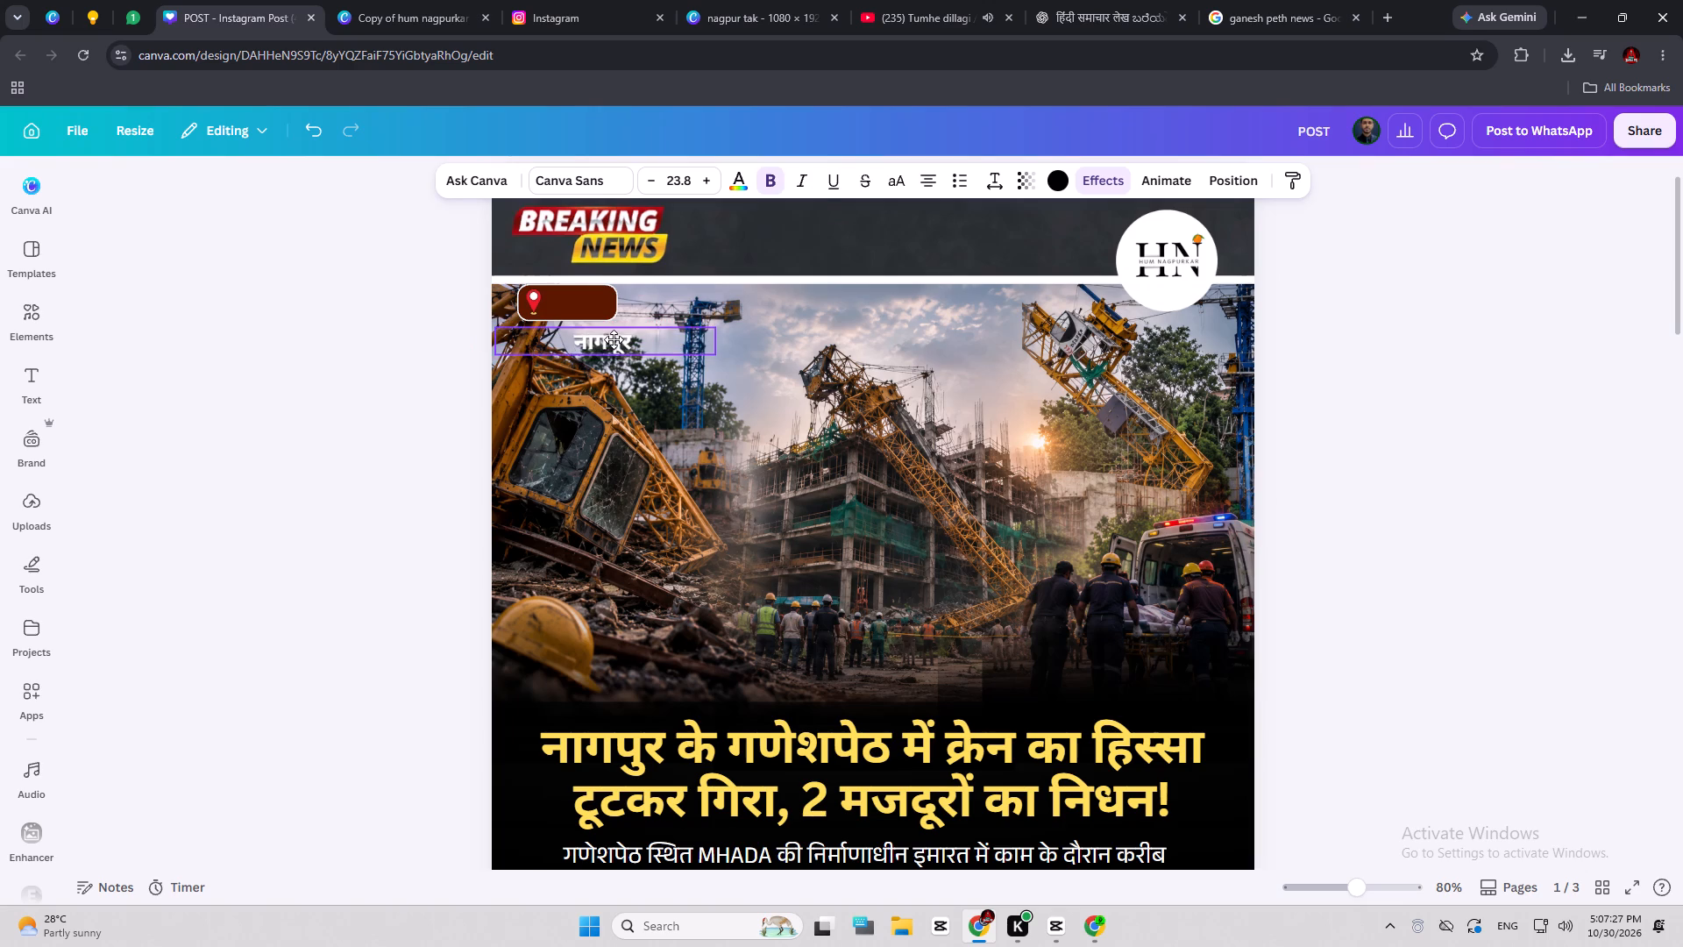
drag(614, 339, 614, 338)
Move the location tag's maroon badge slightly down and right on the photo.
click(592, 306)
drag(590, 306, 619, 339)
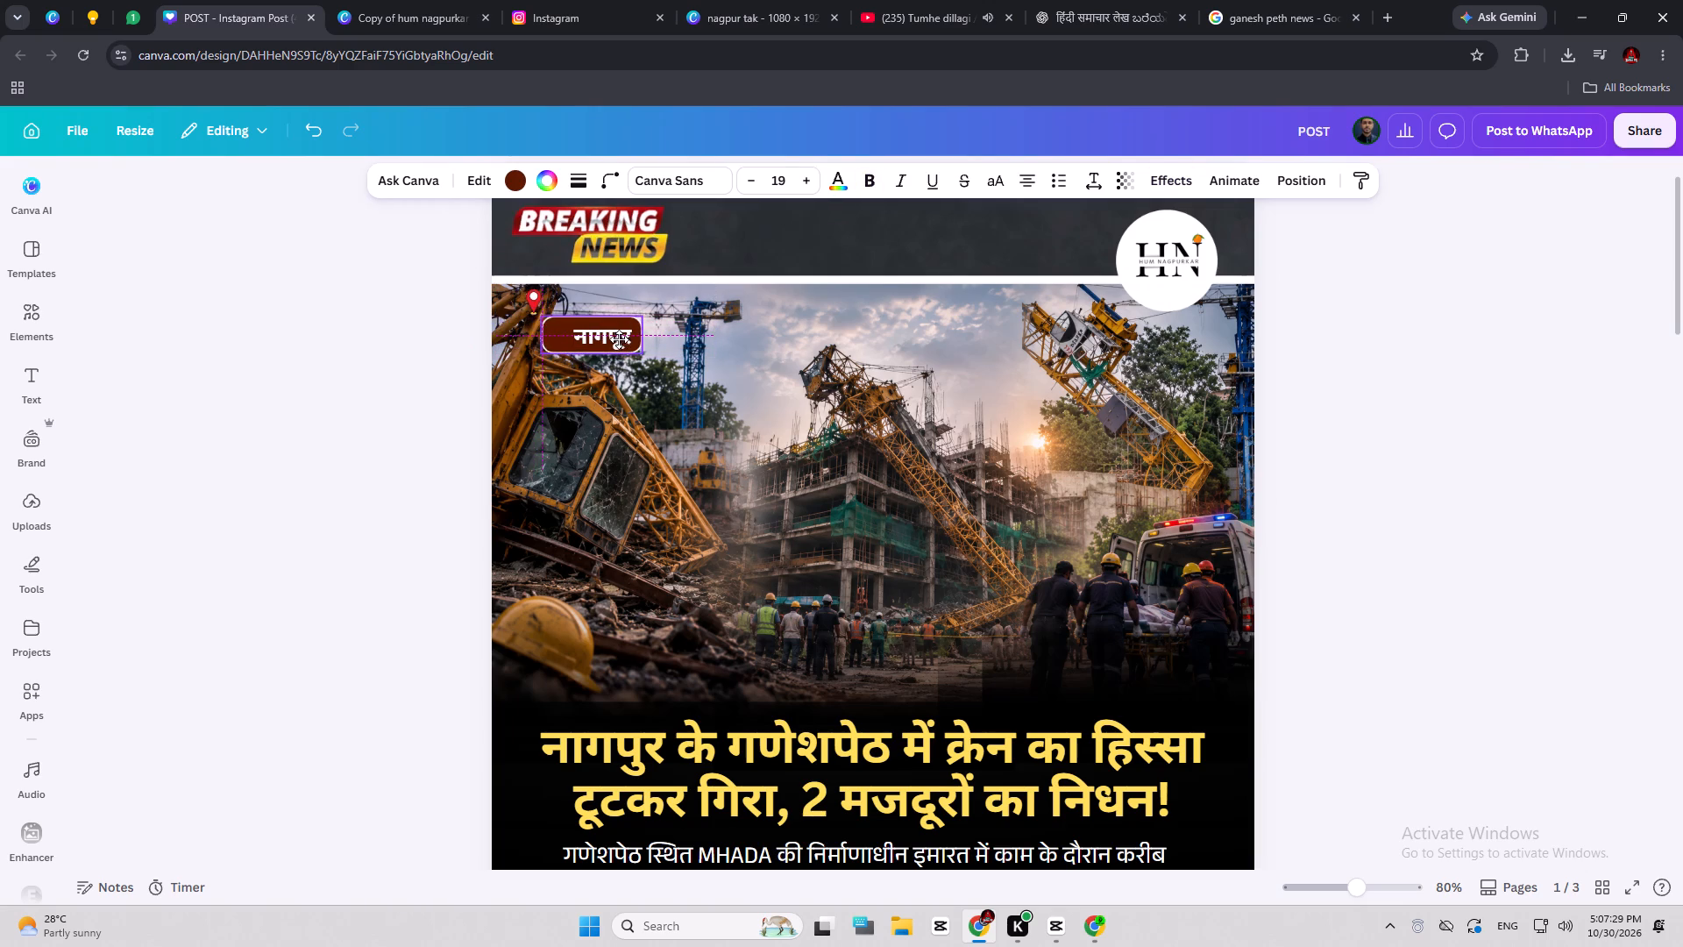
drag(619, 339, 620, 339)
drag(620, 339, 614, 323)
click(616, 343)
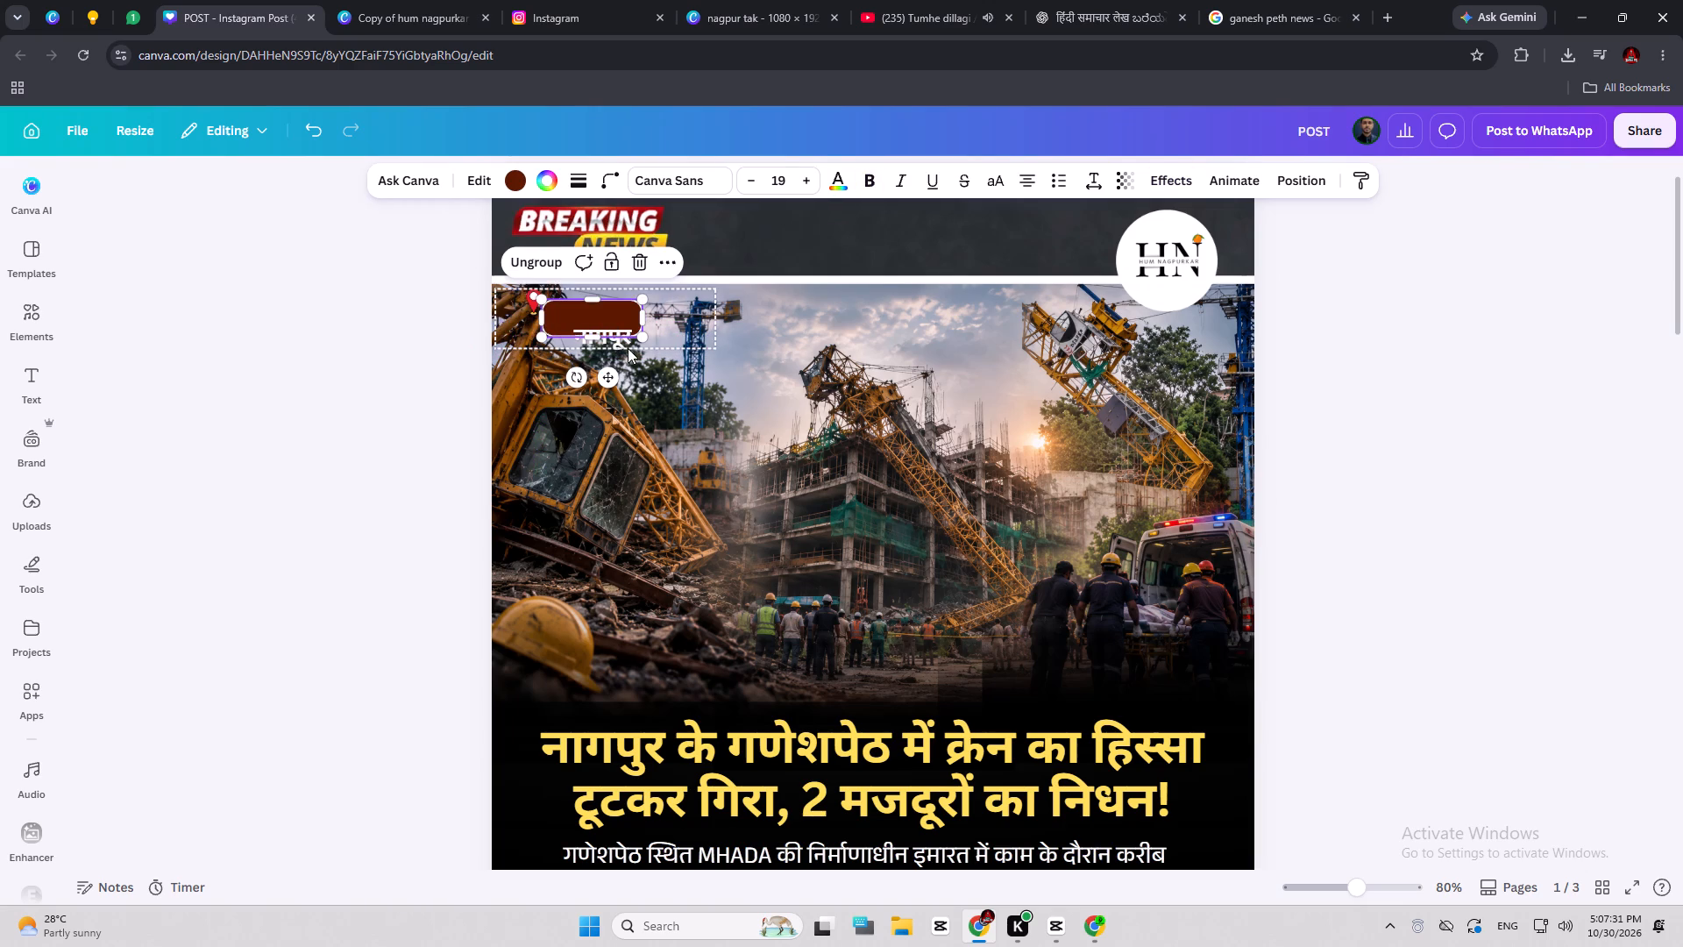
click(646, 409)
click(620, 343)
click(619, 338)
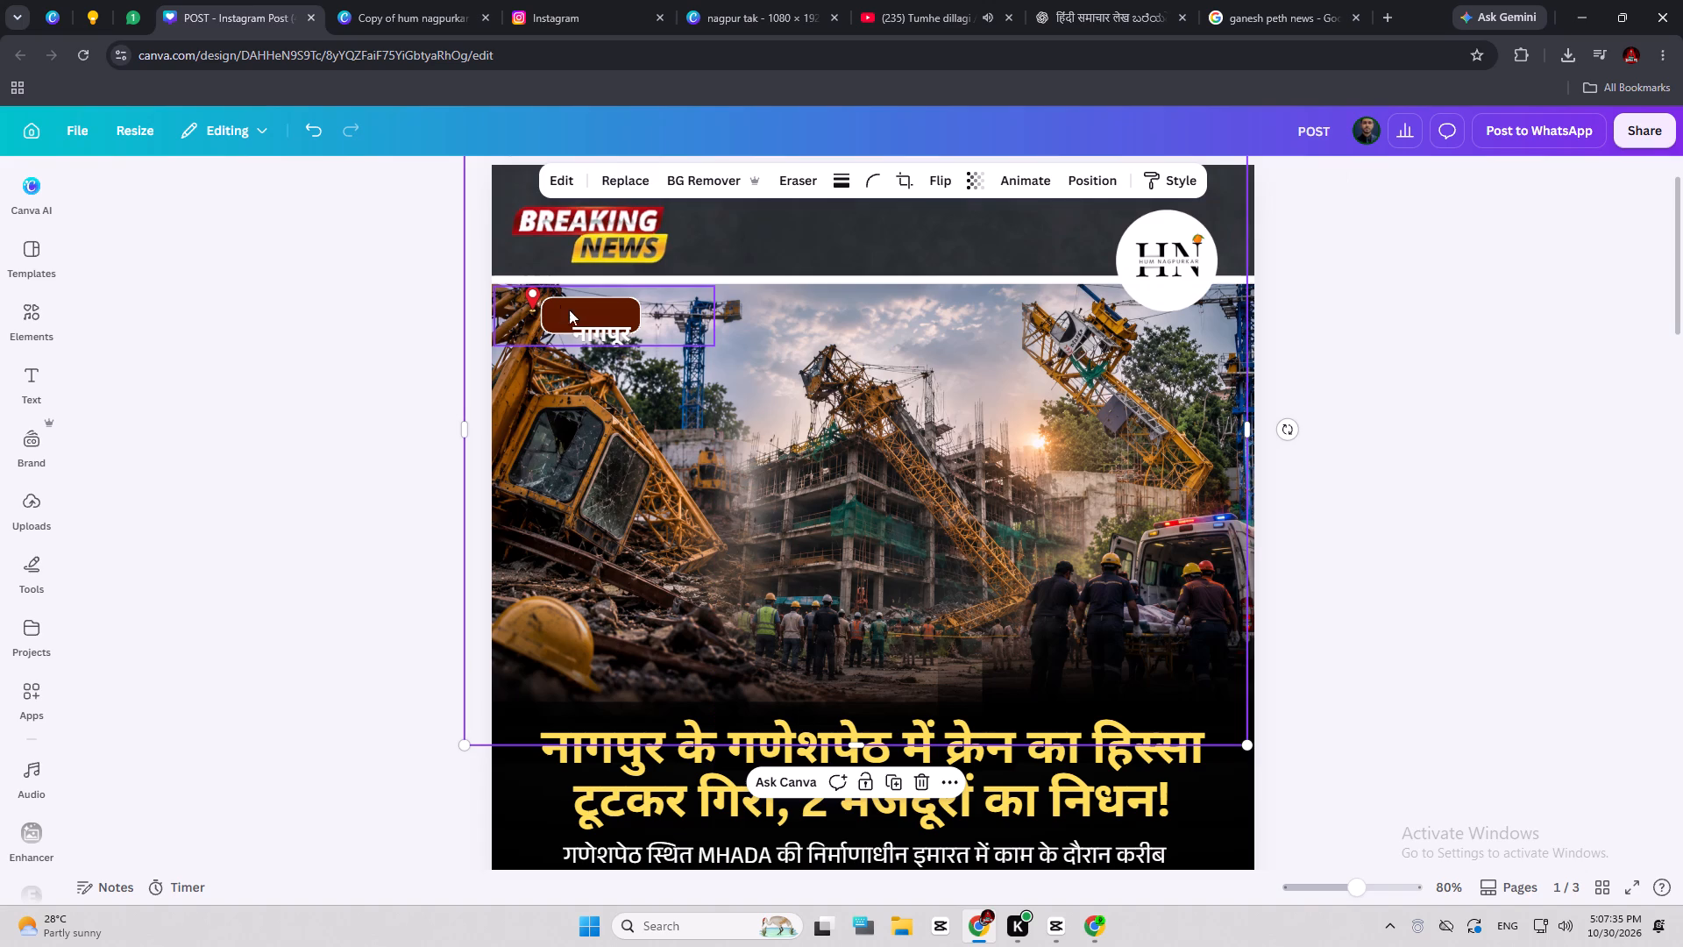
Ungroup the red location pin from the tag and move it onto the left end of the maroon badge.
triple_click(532, 299)
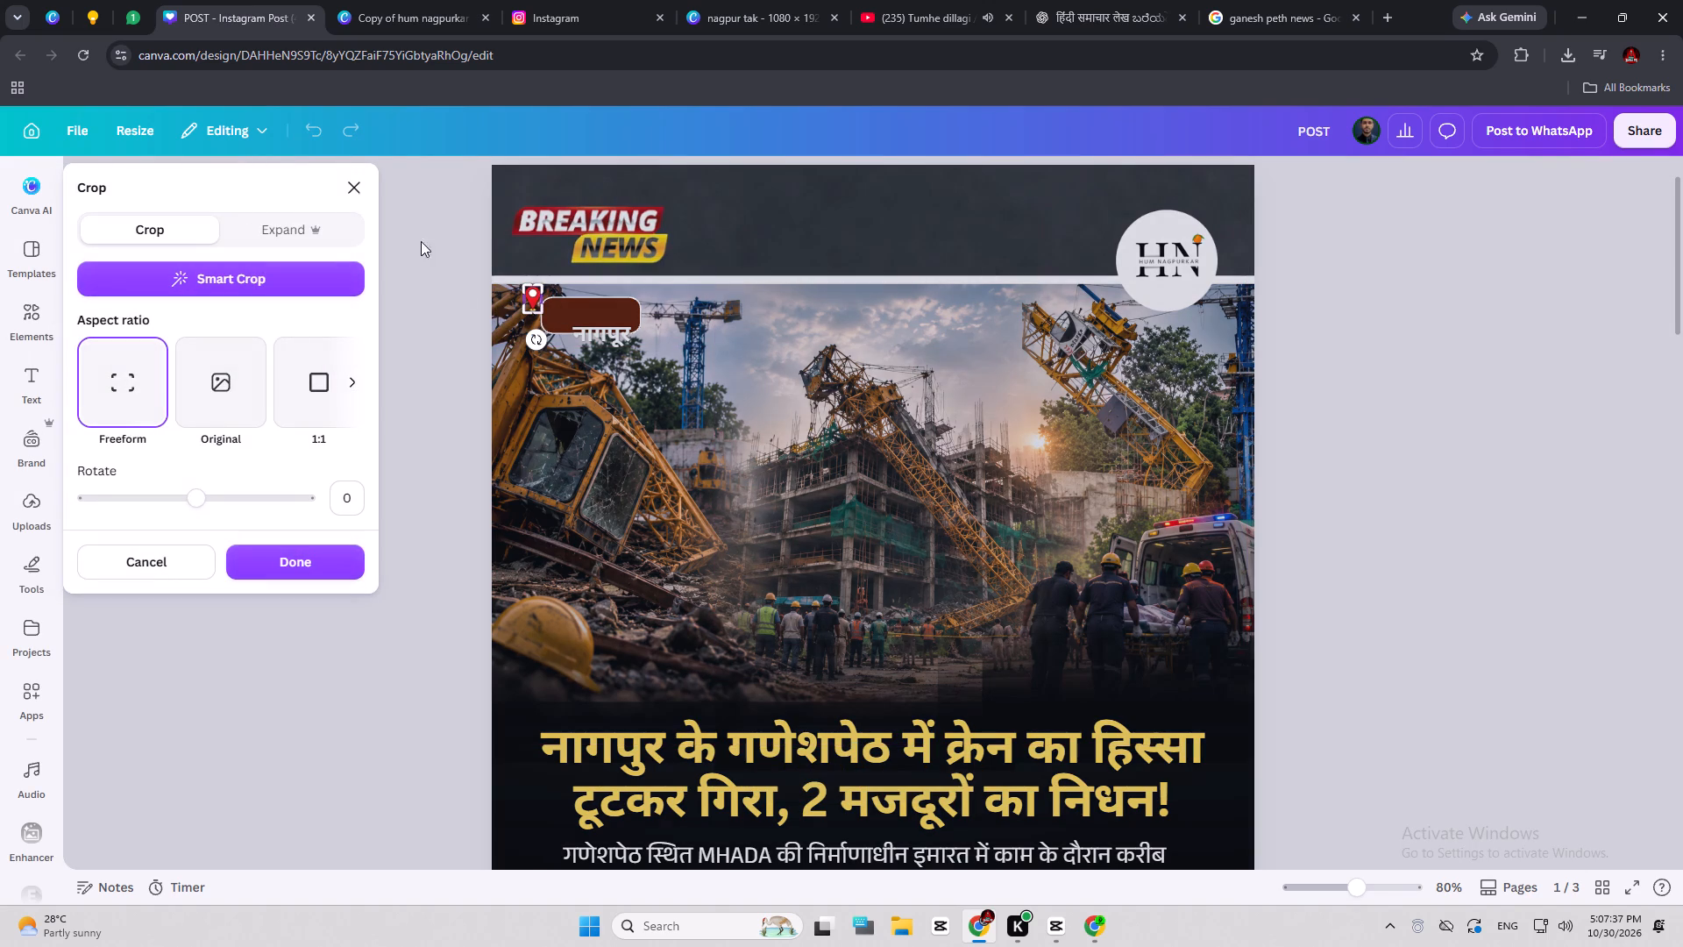
click(352, 184)
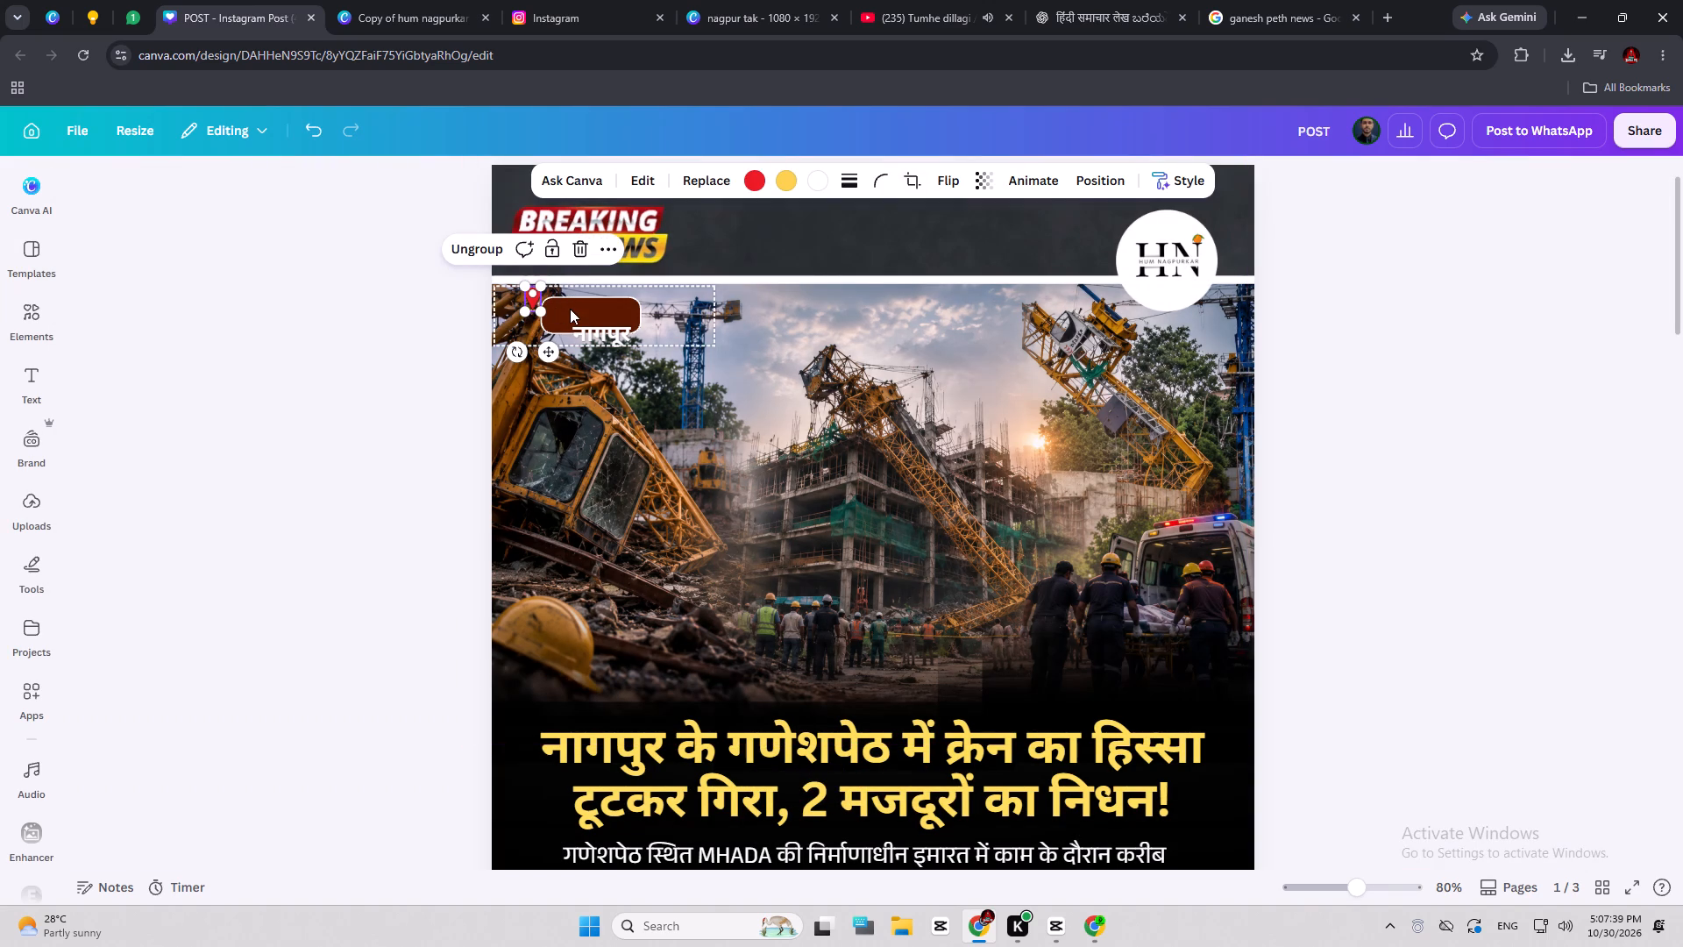
click(485, 250)
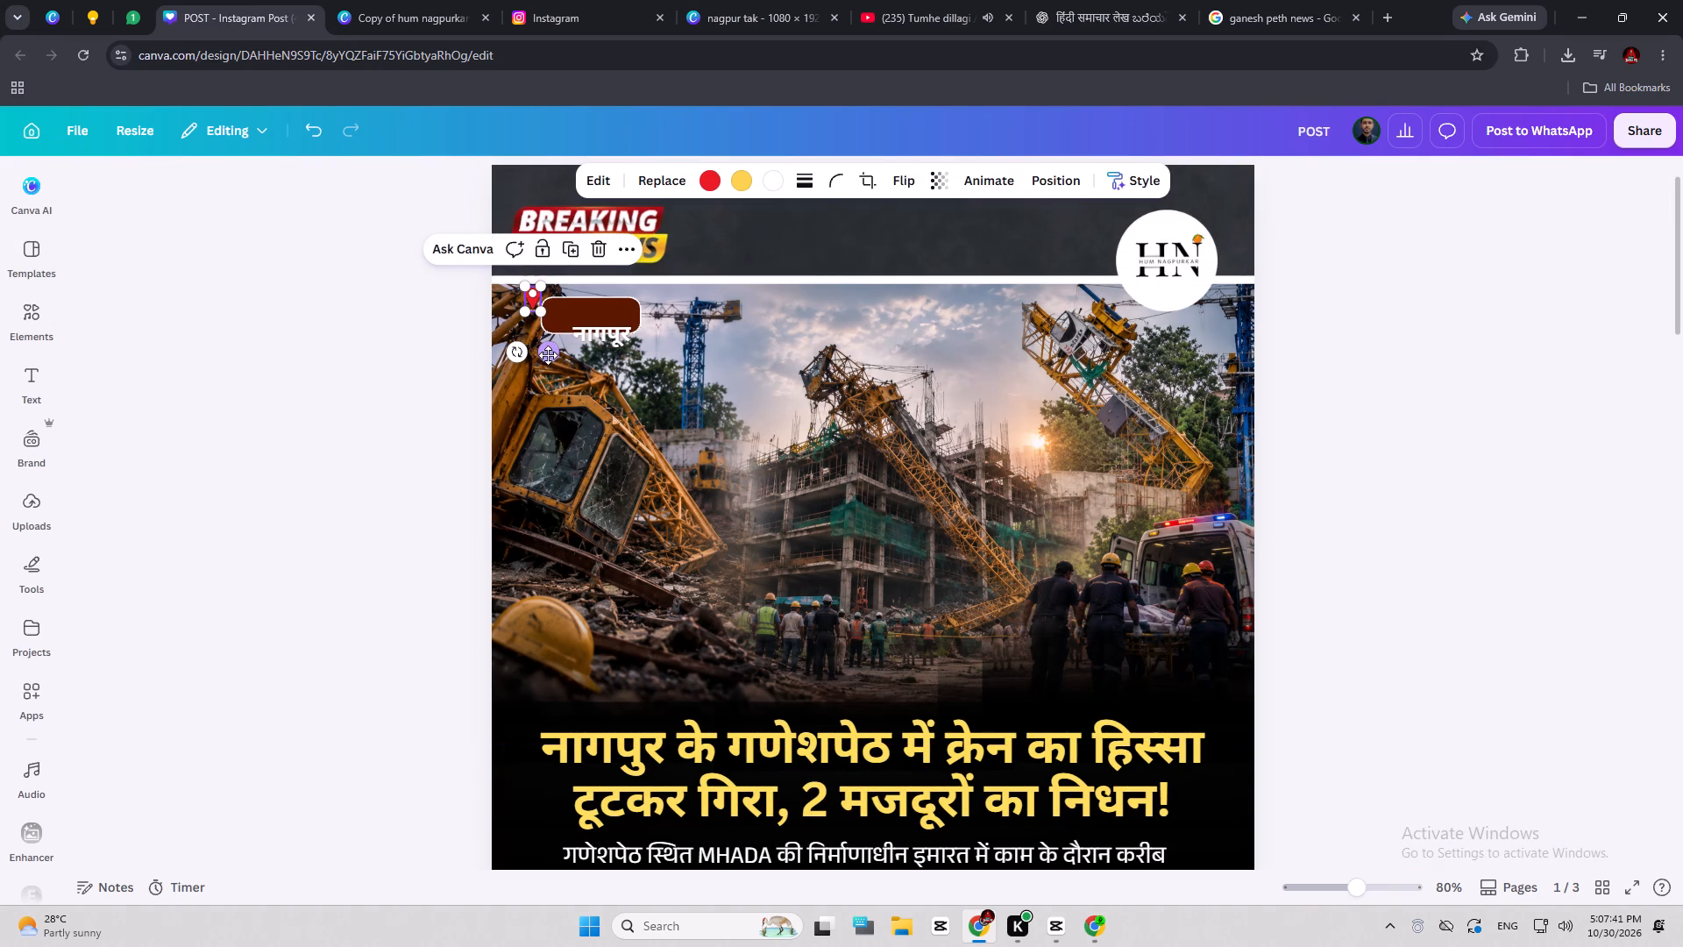
drag(549, 358, 570, 374)
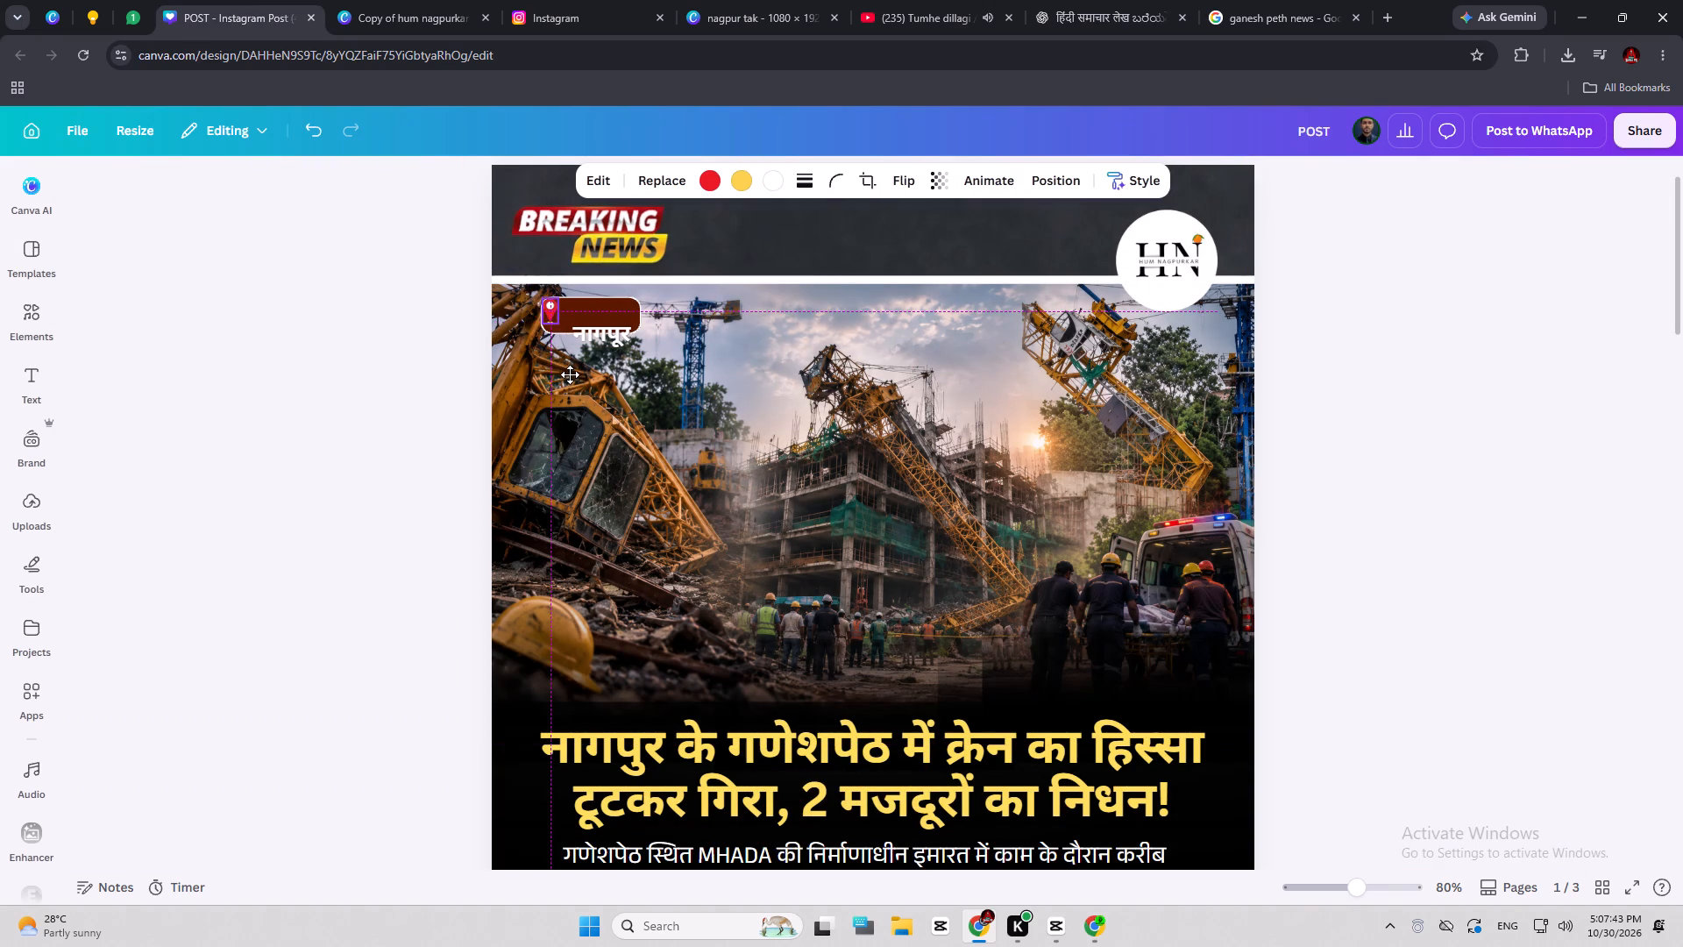
drag(570, 374, 572, 373)
Move the नागपूर text up onto the maroon badge, beside the location pin.
click(600, 342)
click(603, 334)
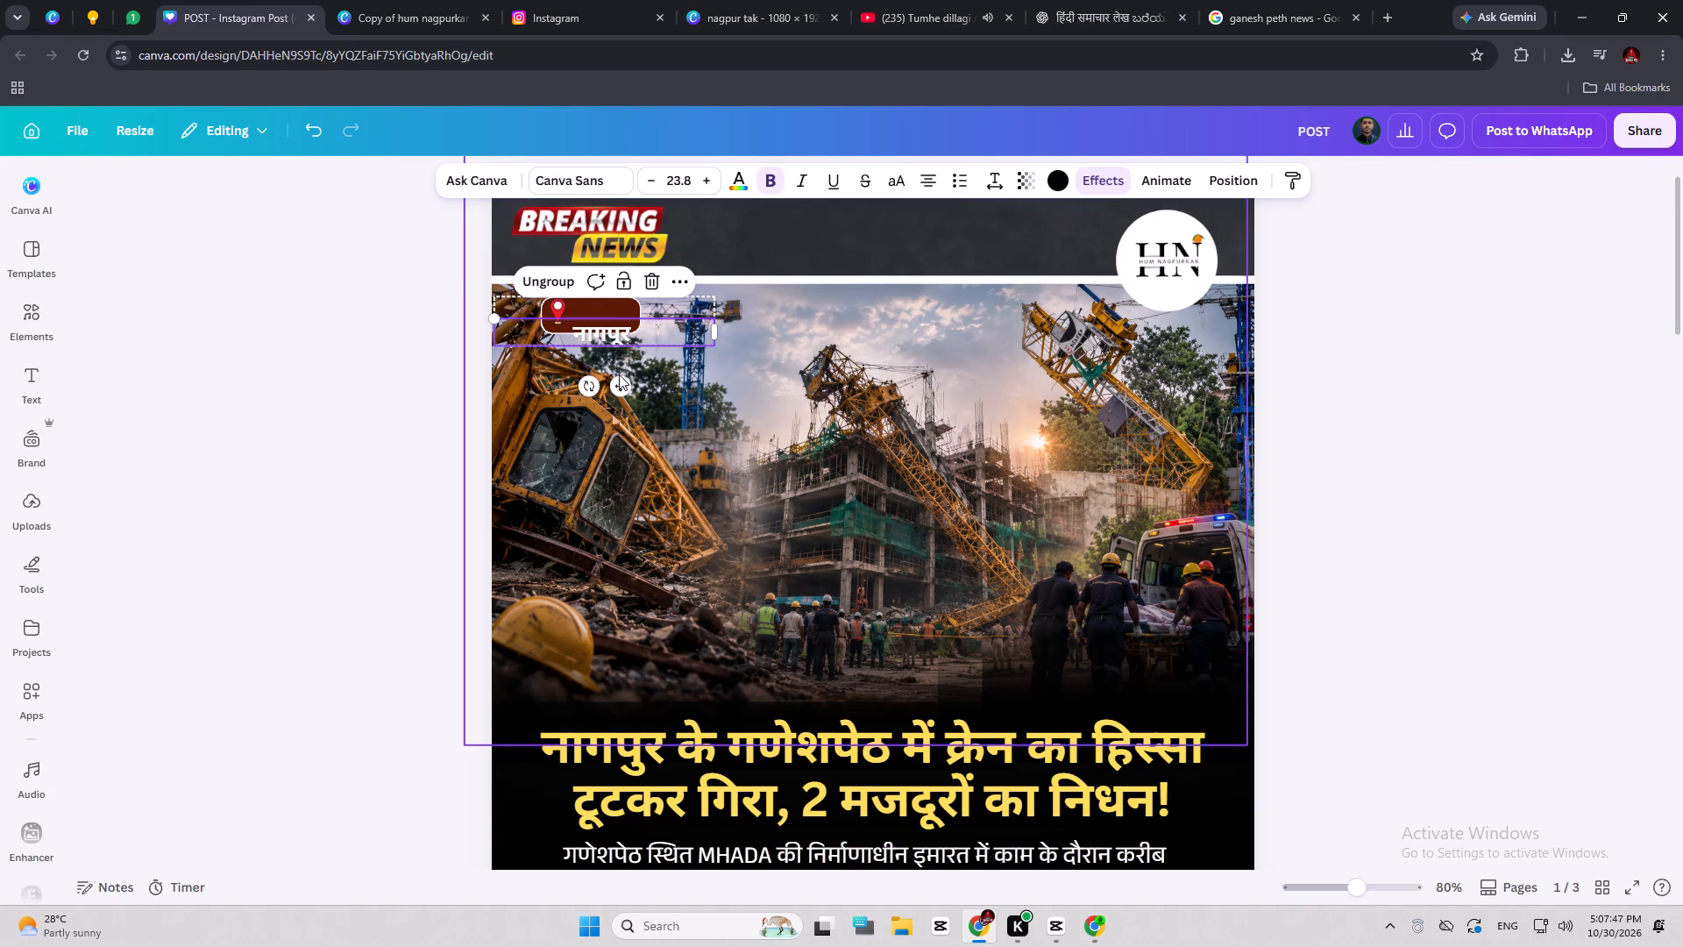
drag(624, 388, 622, 370)
click(379, 338)
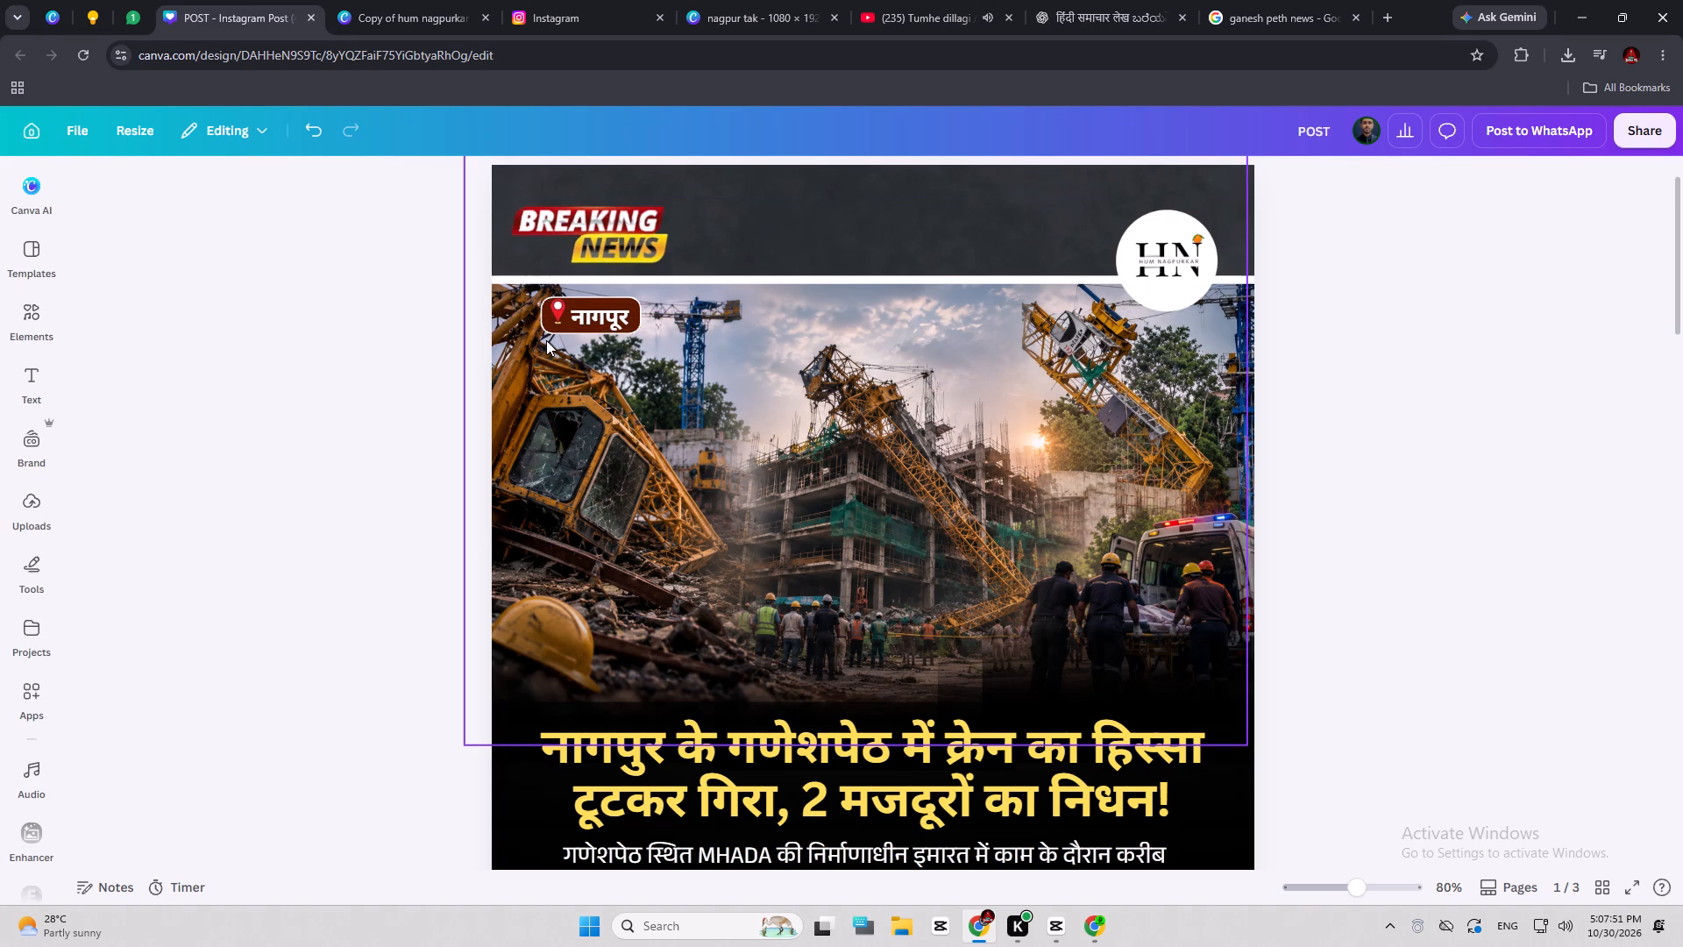
Nudge the red location pin down so it is vertically centred in the maroon नागपूर badge.
ctrl+scroll(546, 340, up, 3)
click(413, 285)
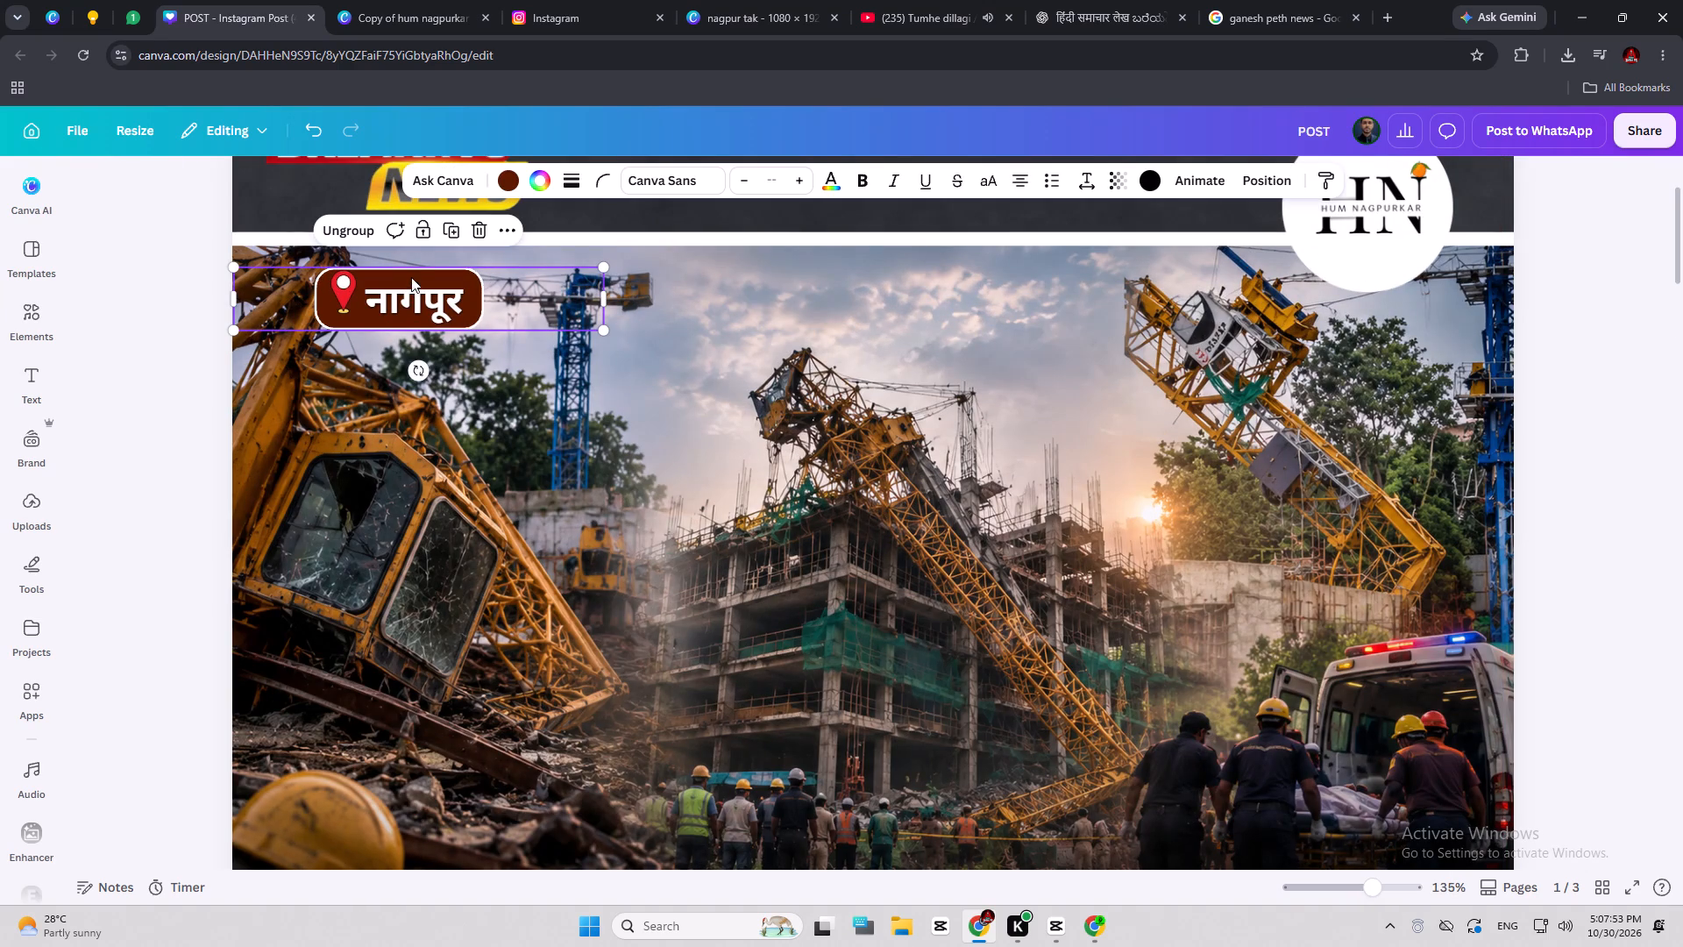
drag(351, 290, 351, 303)
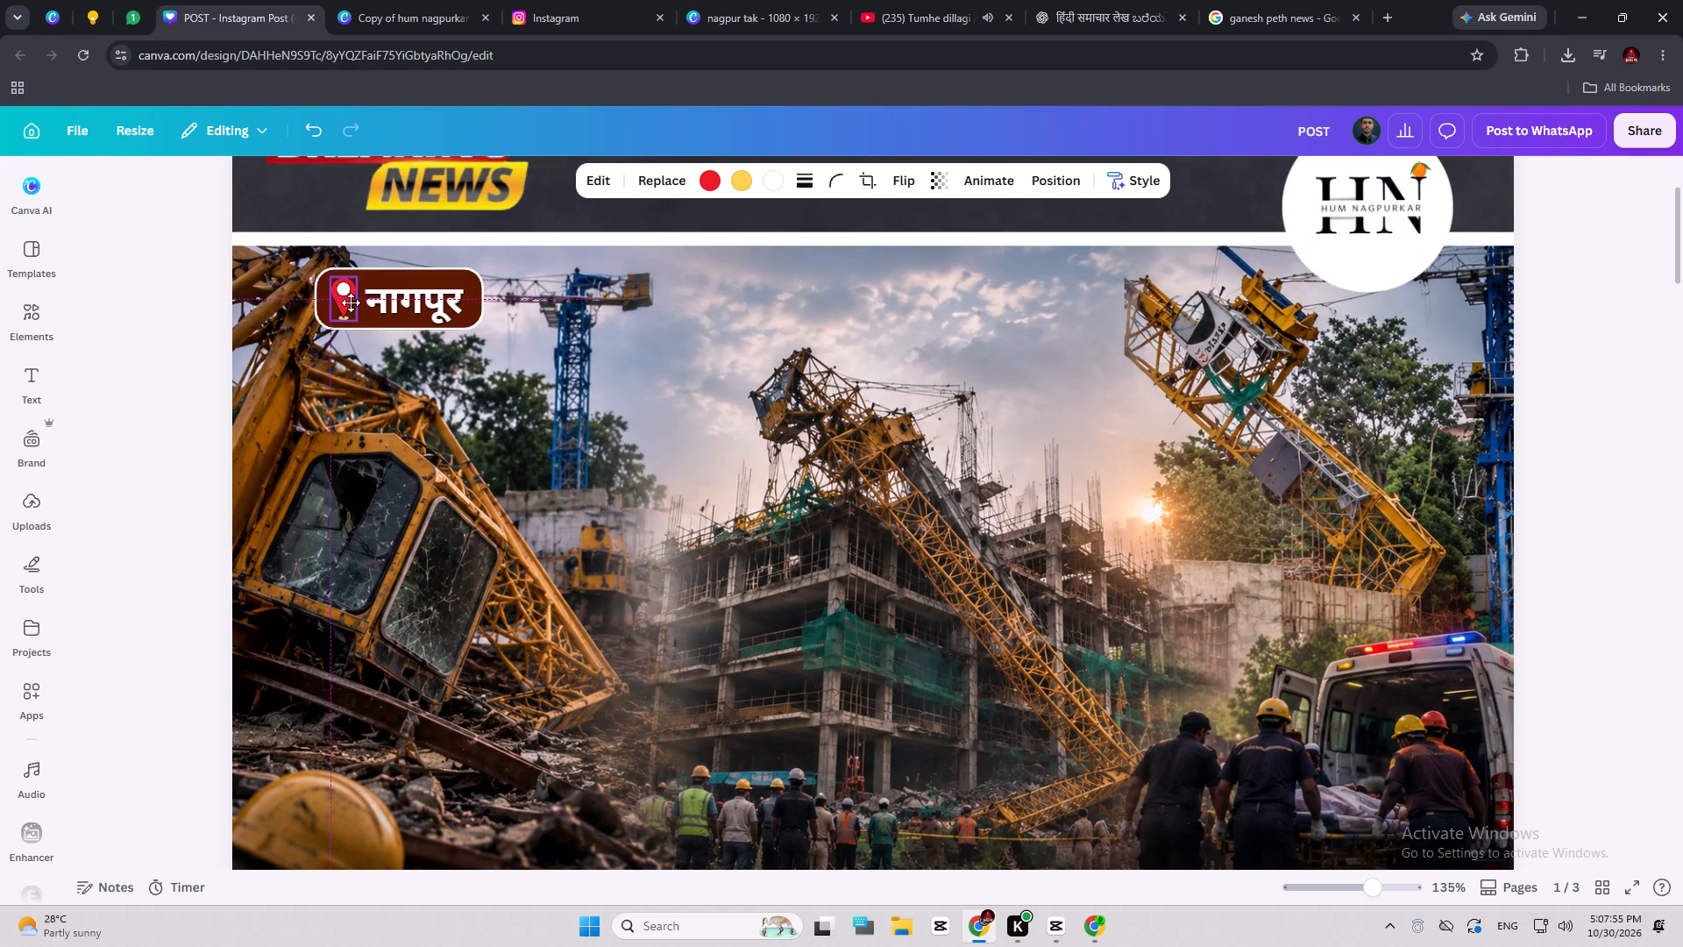
drag(351, 303, 352, 300)
Shrink the नागपूर text-and-badge group to a width of about 305.
click(423, 280)
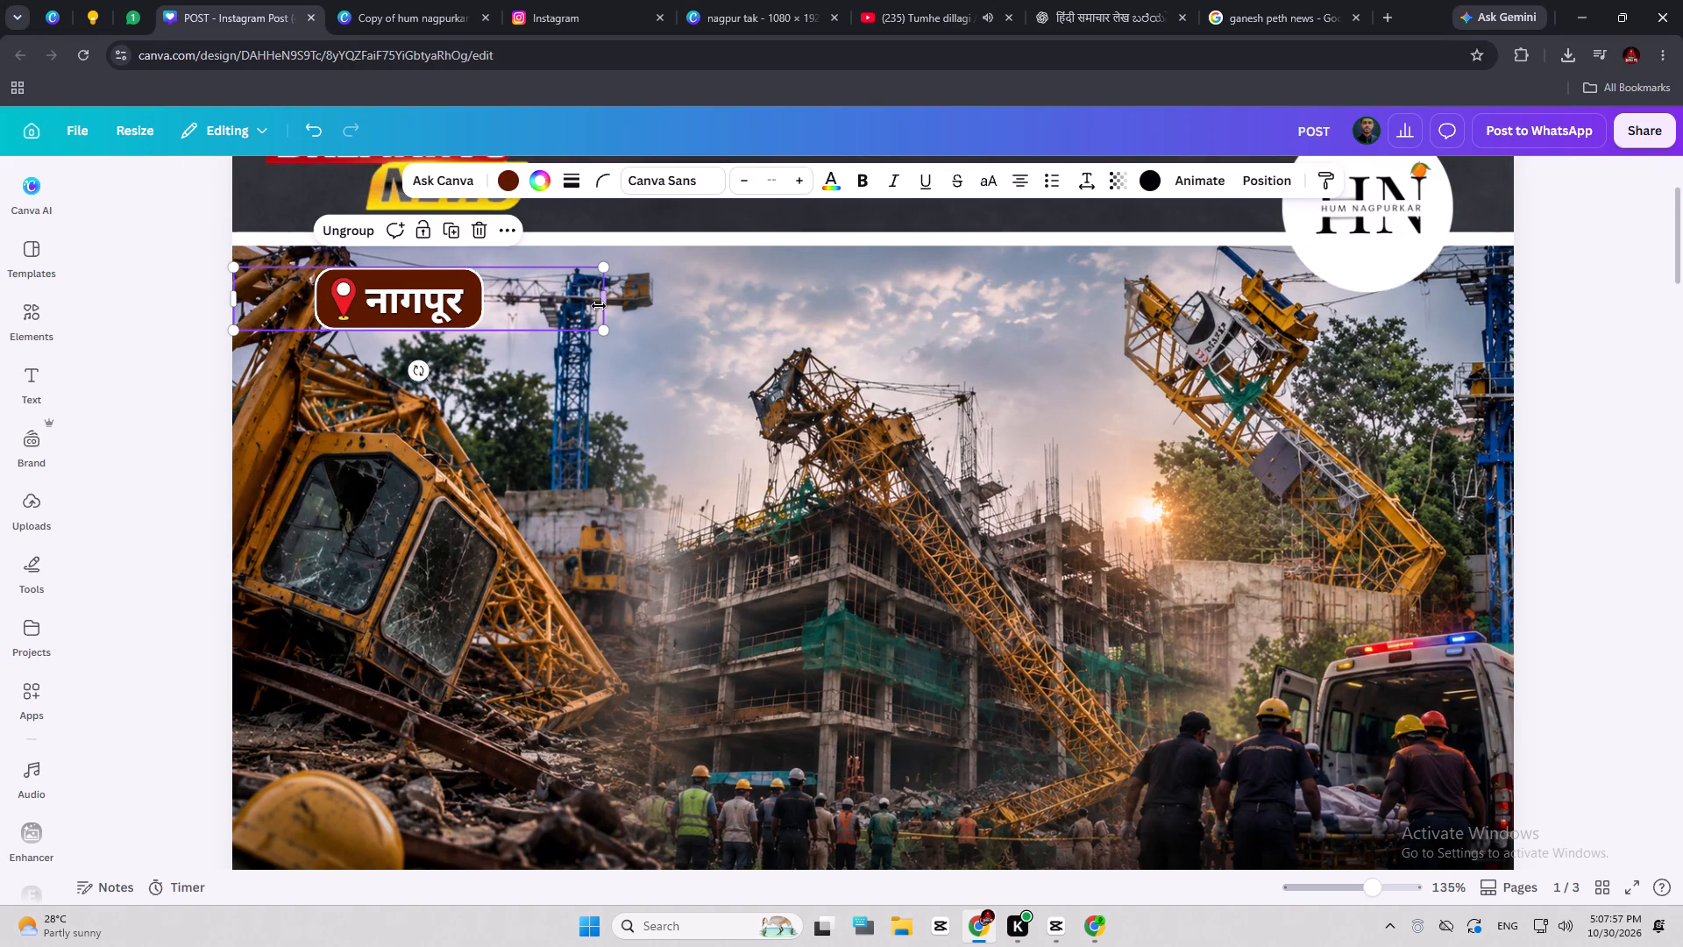
click(602, 306)
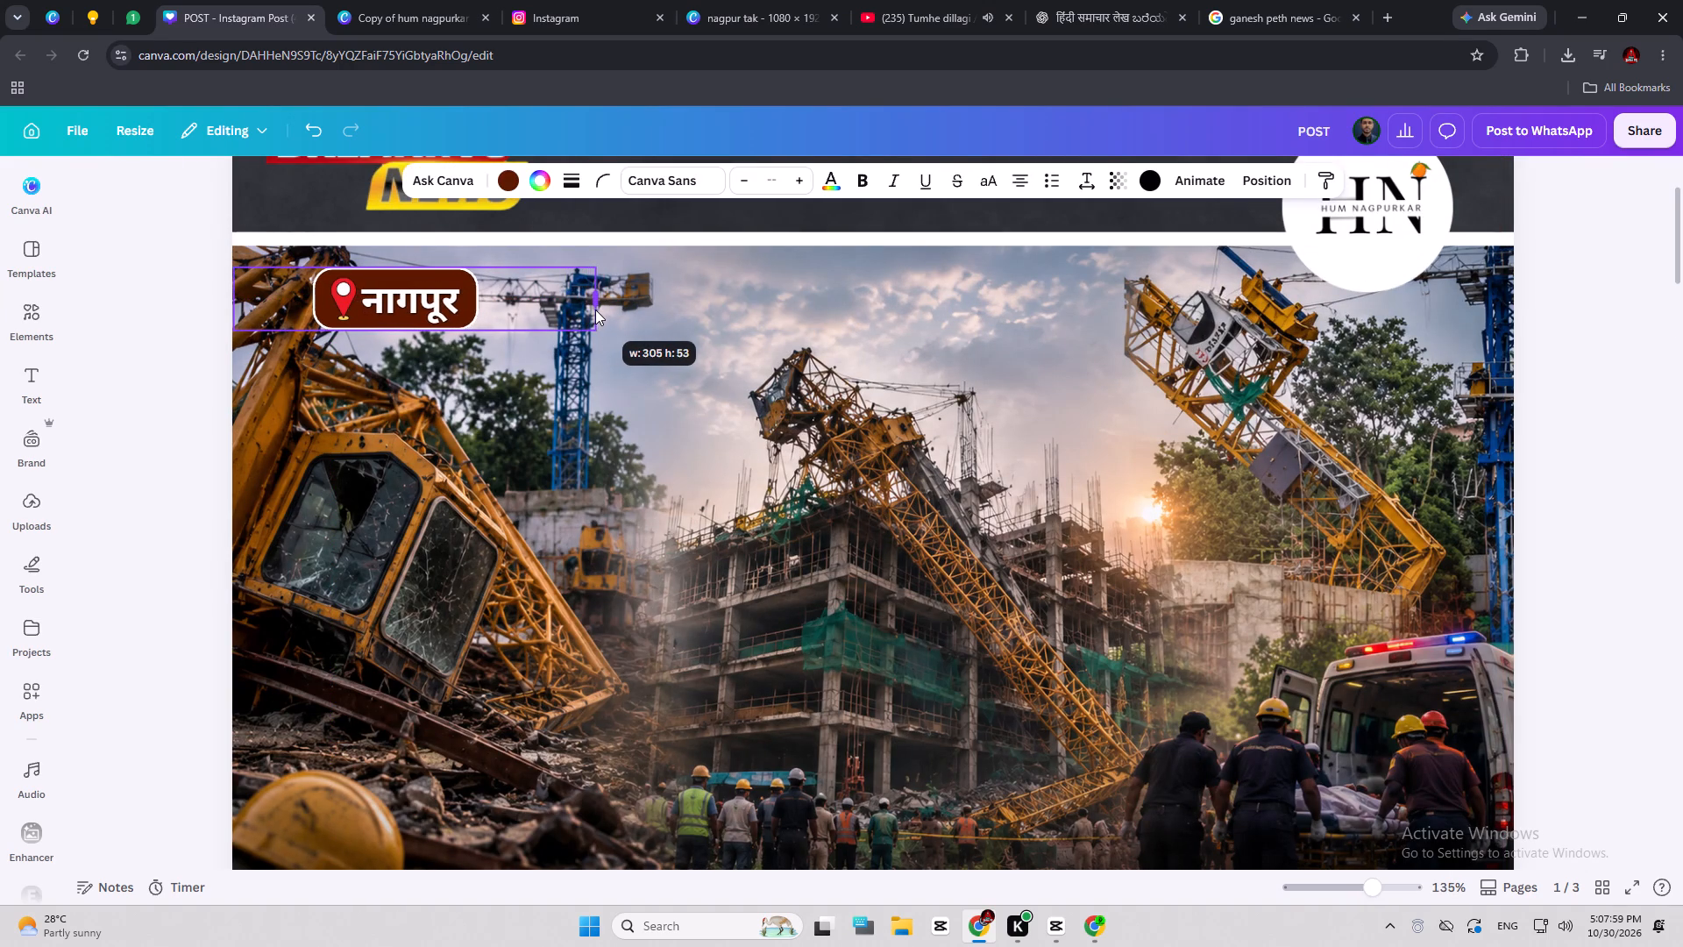
Narrow the maroon नागपूर badge to a width of about 135 so it fits snugly around the pin and text.
click(331, 298)
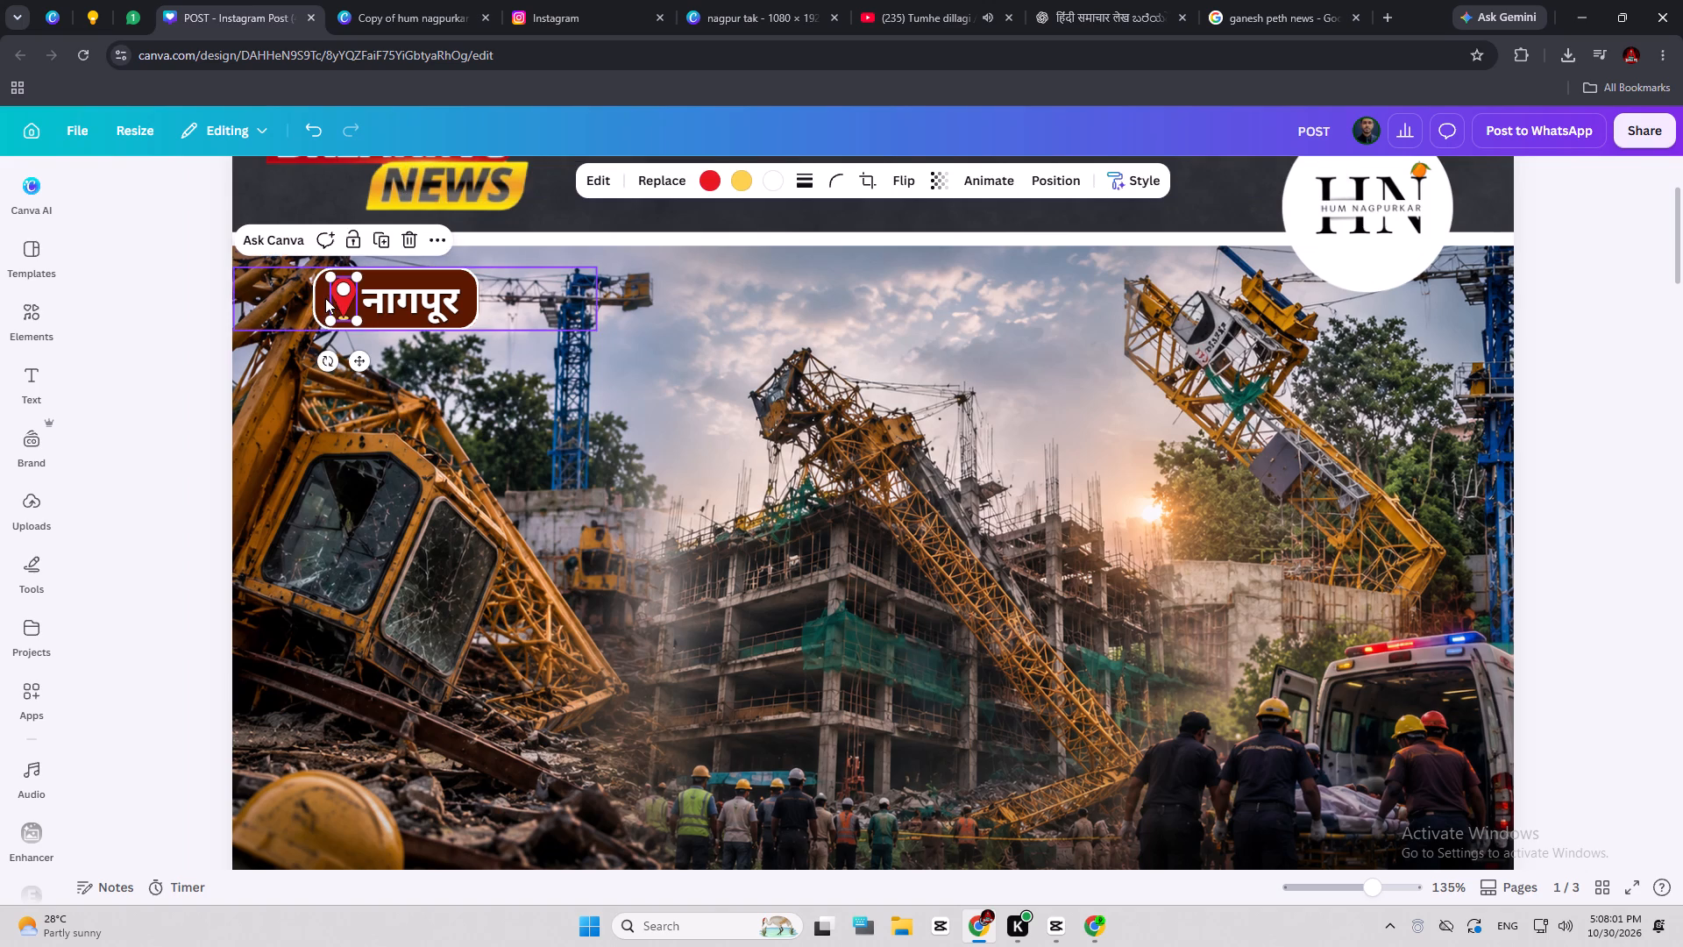
triple_click(324, 298)
click(324, 298)
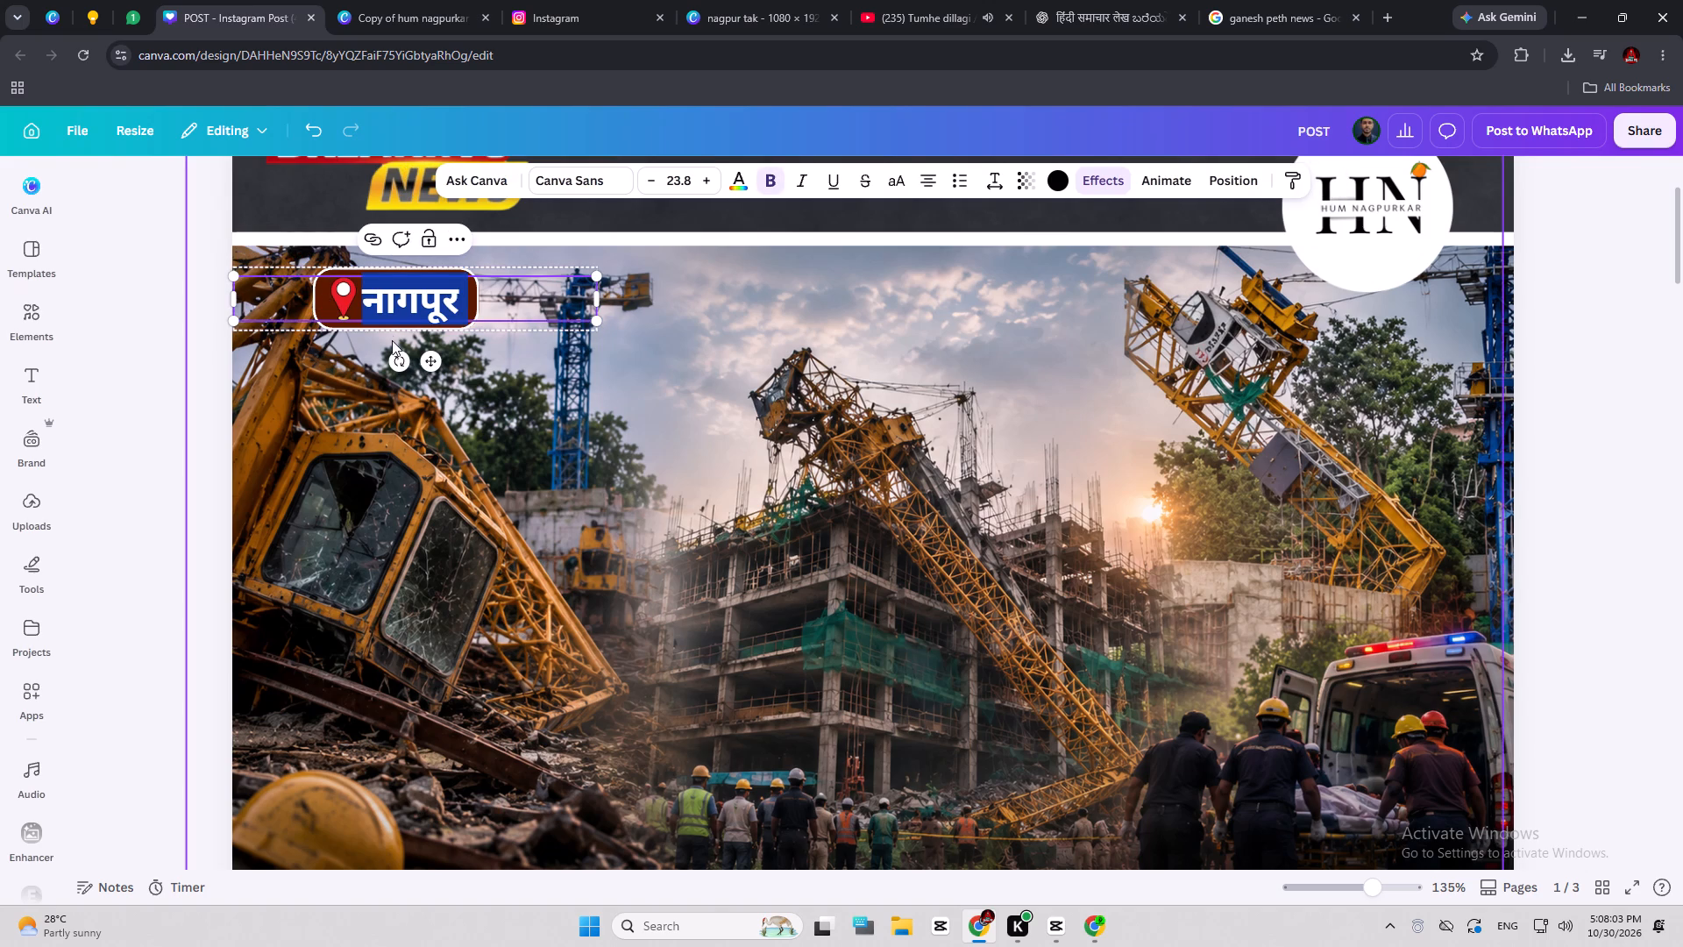
click(394, 330)
click(314, 306)
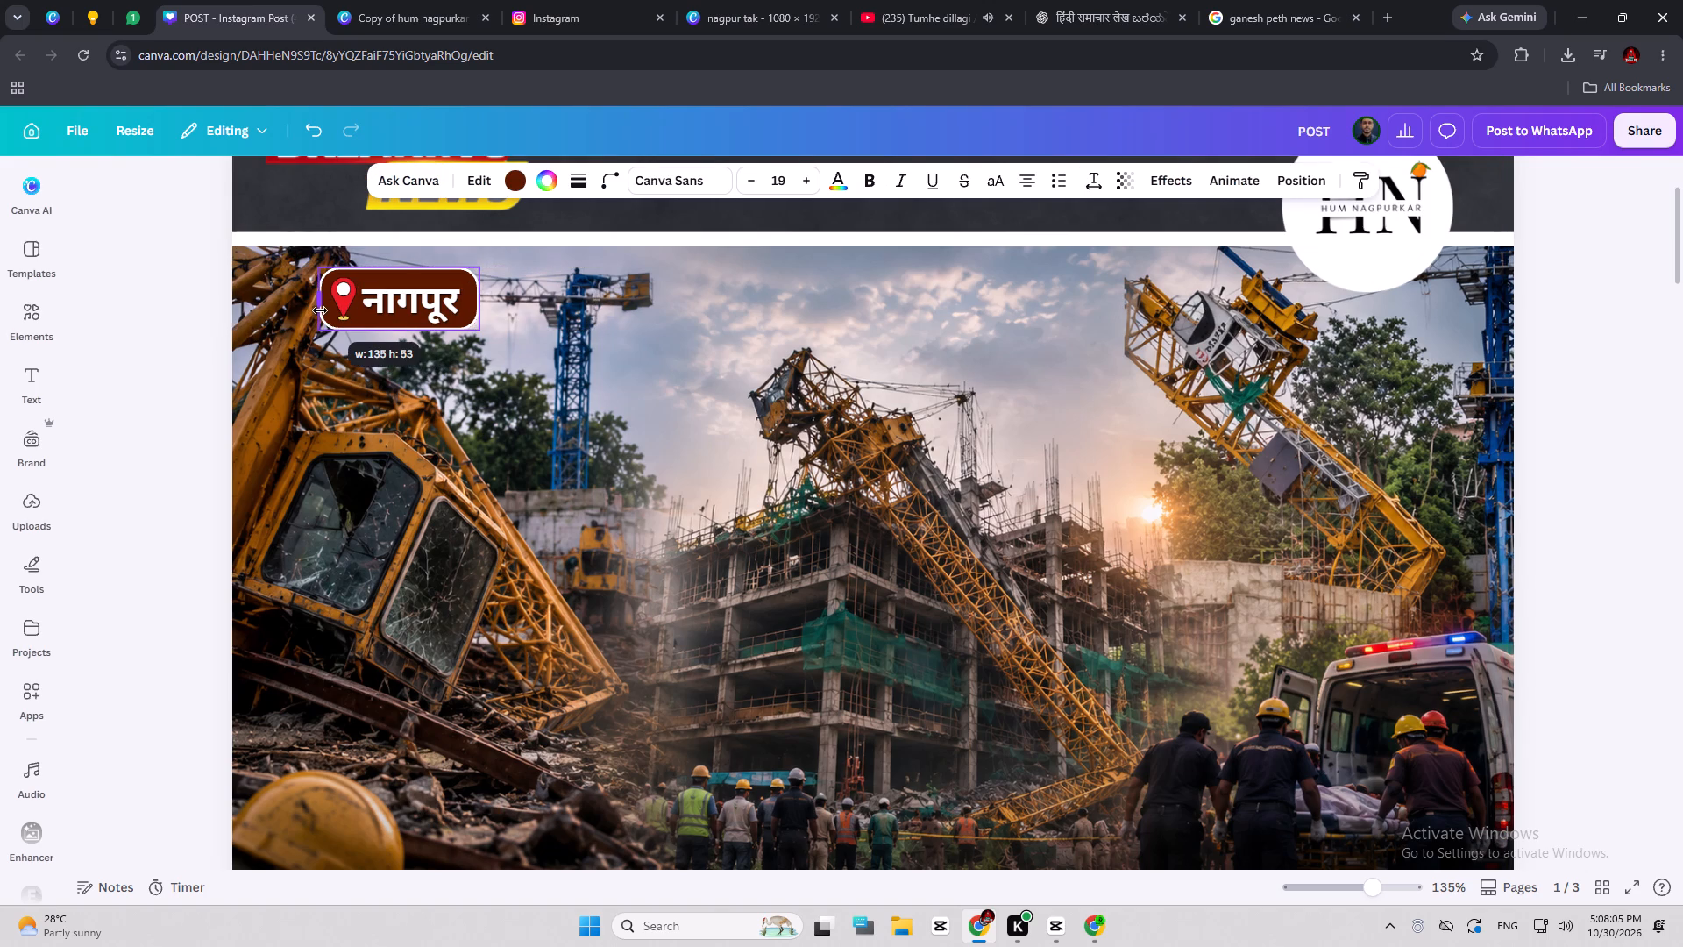
click(170, 348)
Copy page 1's crane images, location tag, Hindi headline and description, leaving out the header and the social media footer.
ctrl+scroll(170, 348, down, 4)
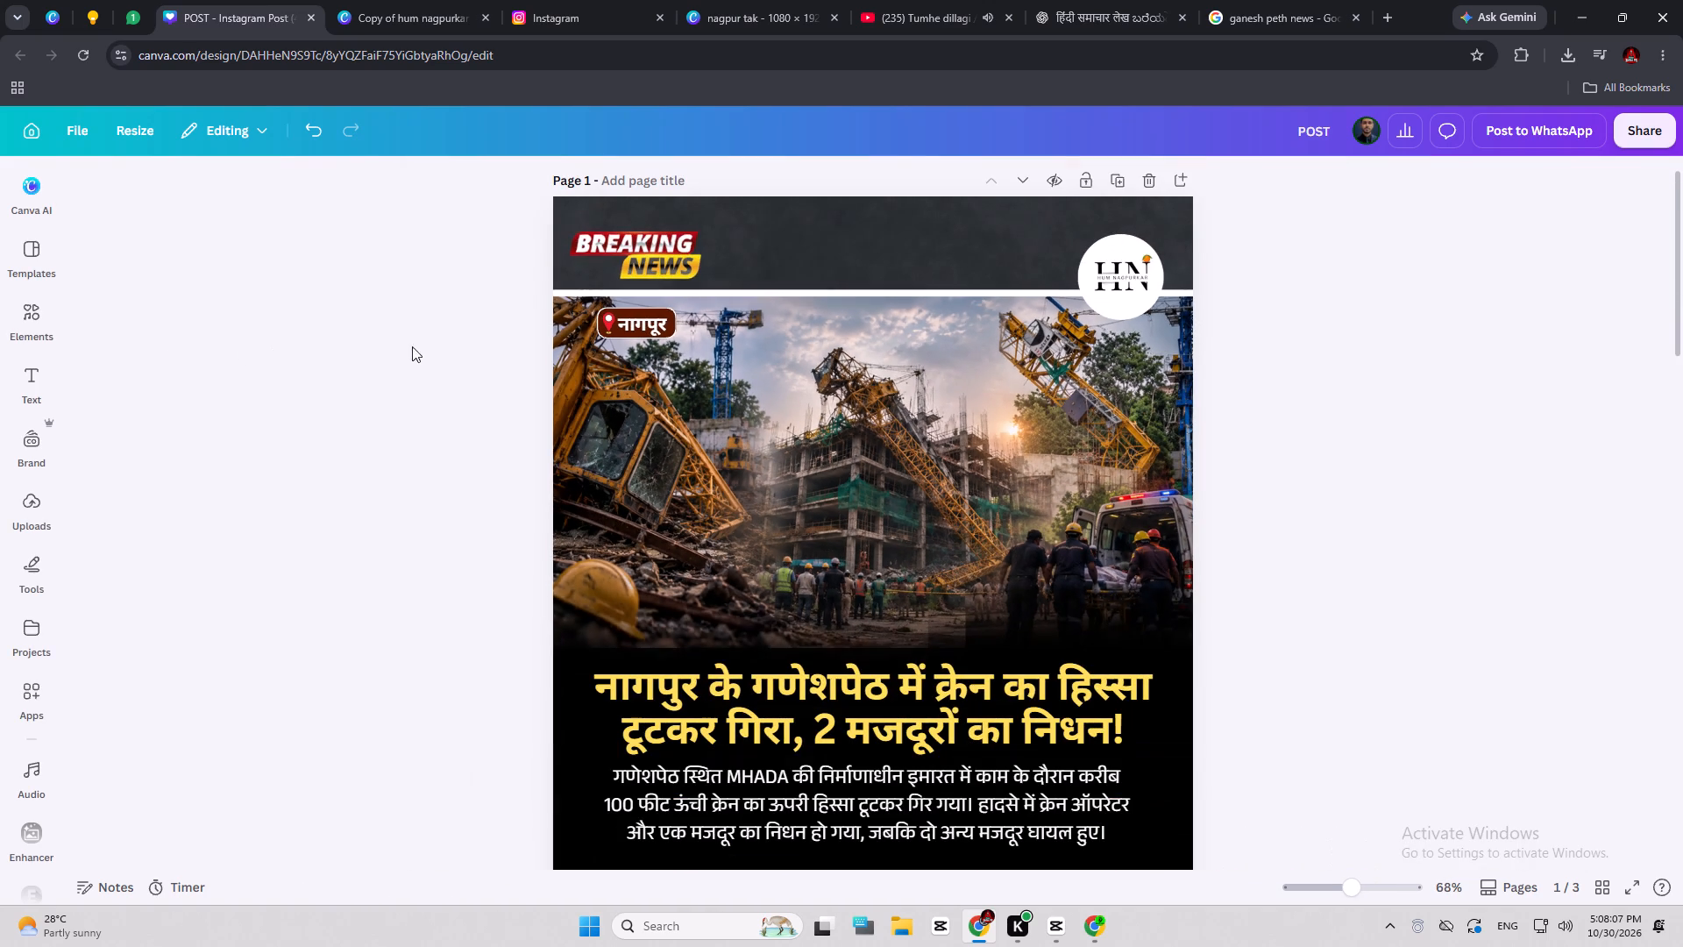
drag(493, 317, 515, 323)
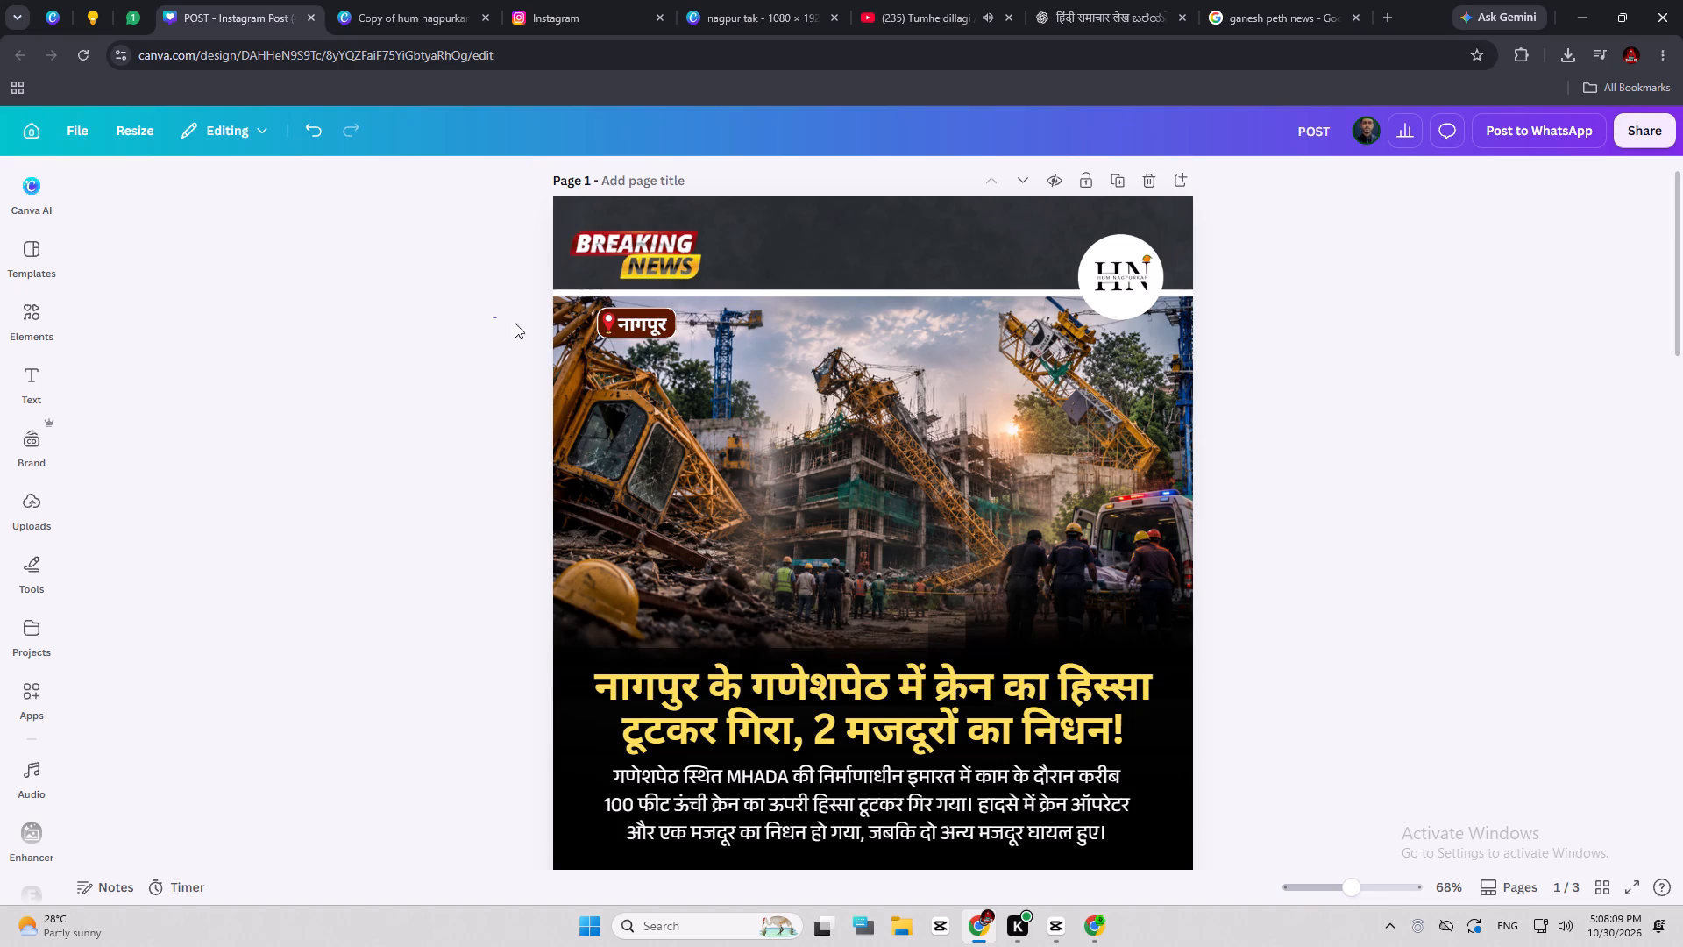
drag(515, 323, 1062, 419)
scroll(815, 443, down, 1)
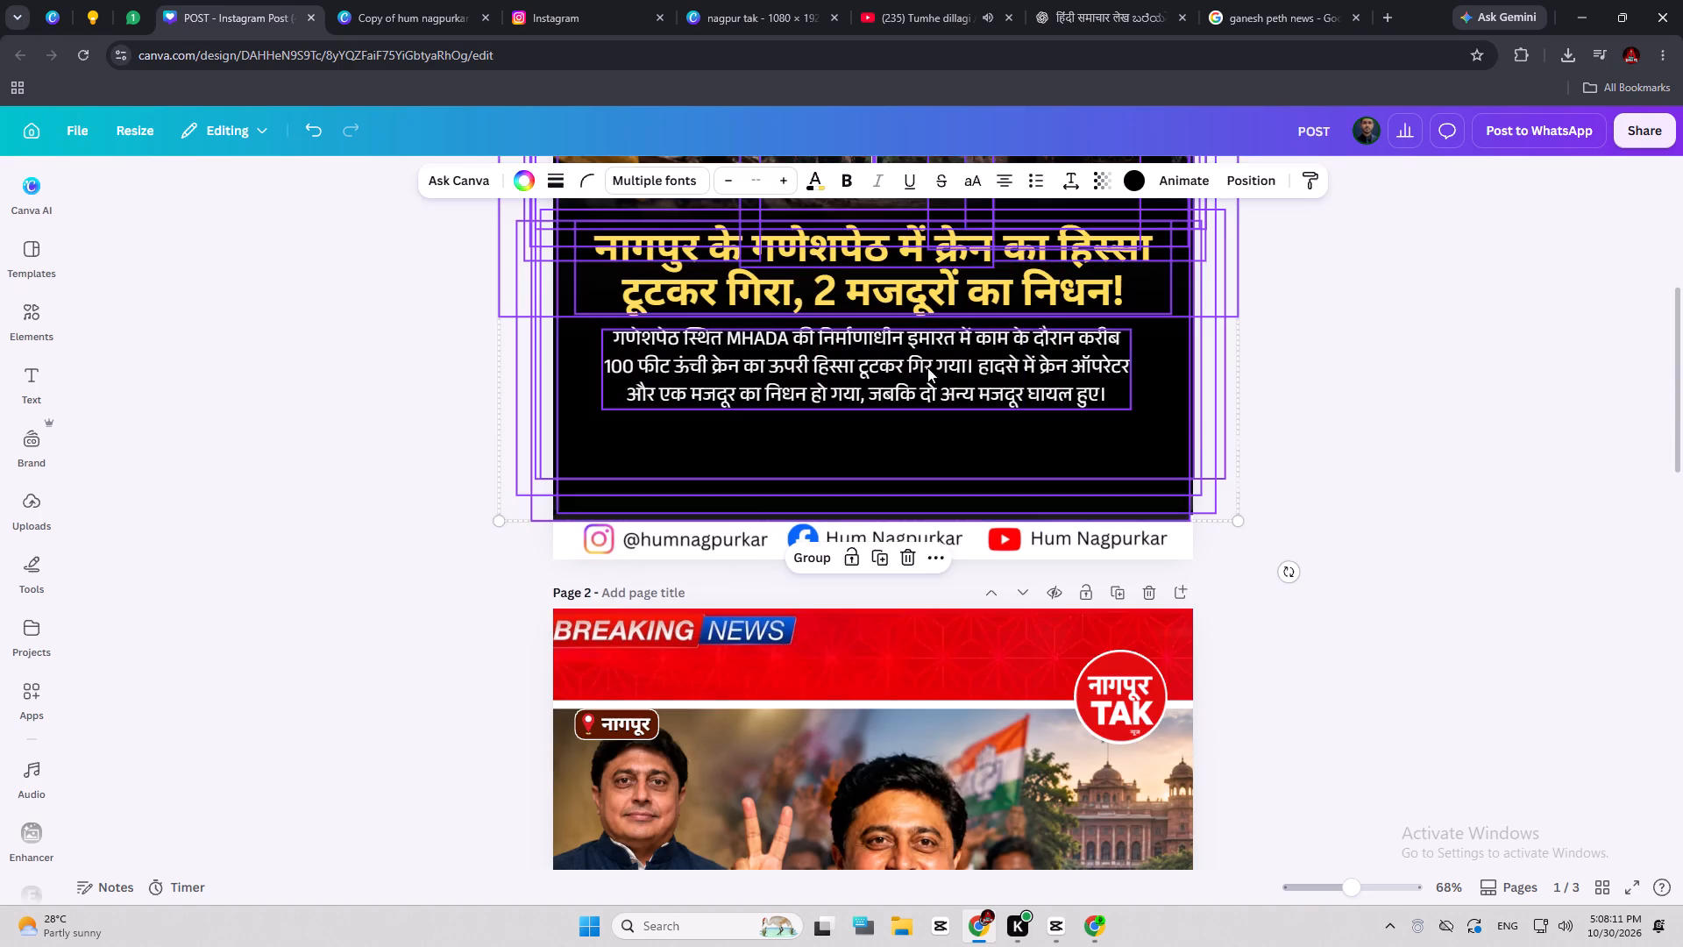
right_click(919, 360)
click(949, 379)
Delete the old photo collage, location tag and Hindi text from page 2, keeping its red header and नागपूर TAK logo.
scroll(946, 377, down, 2)
scroll(785, 368, up, 1)
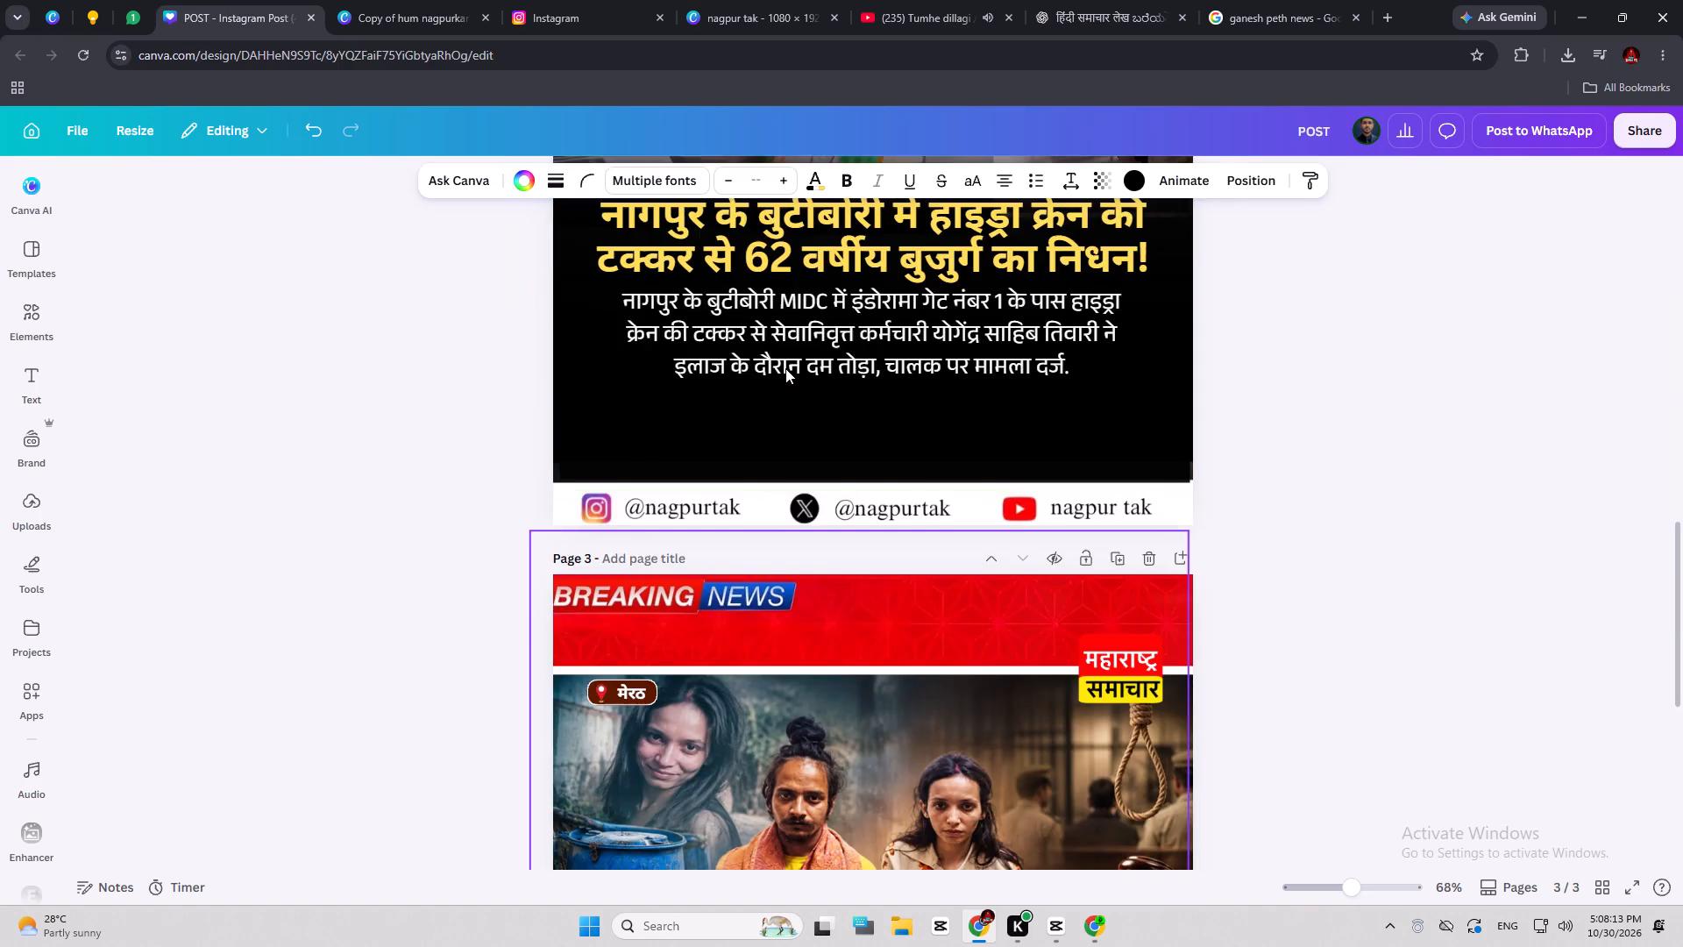
scroll(785, 368, up, 1)
drag(529, 287, 759, 611)
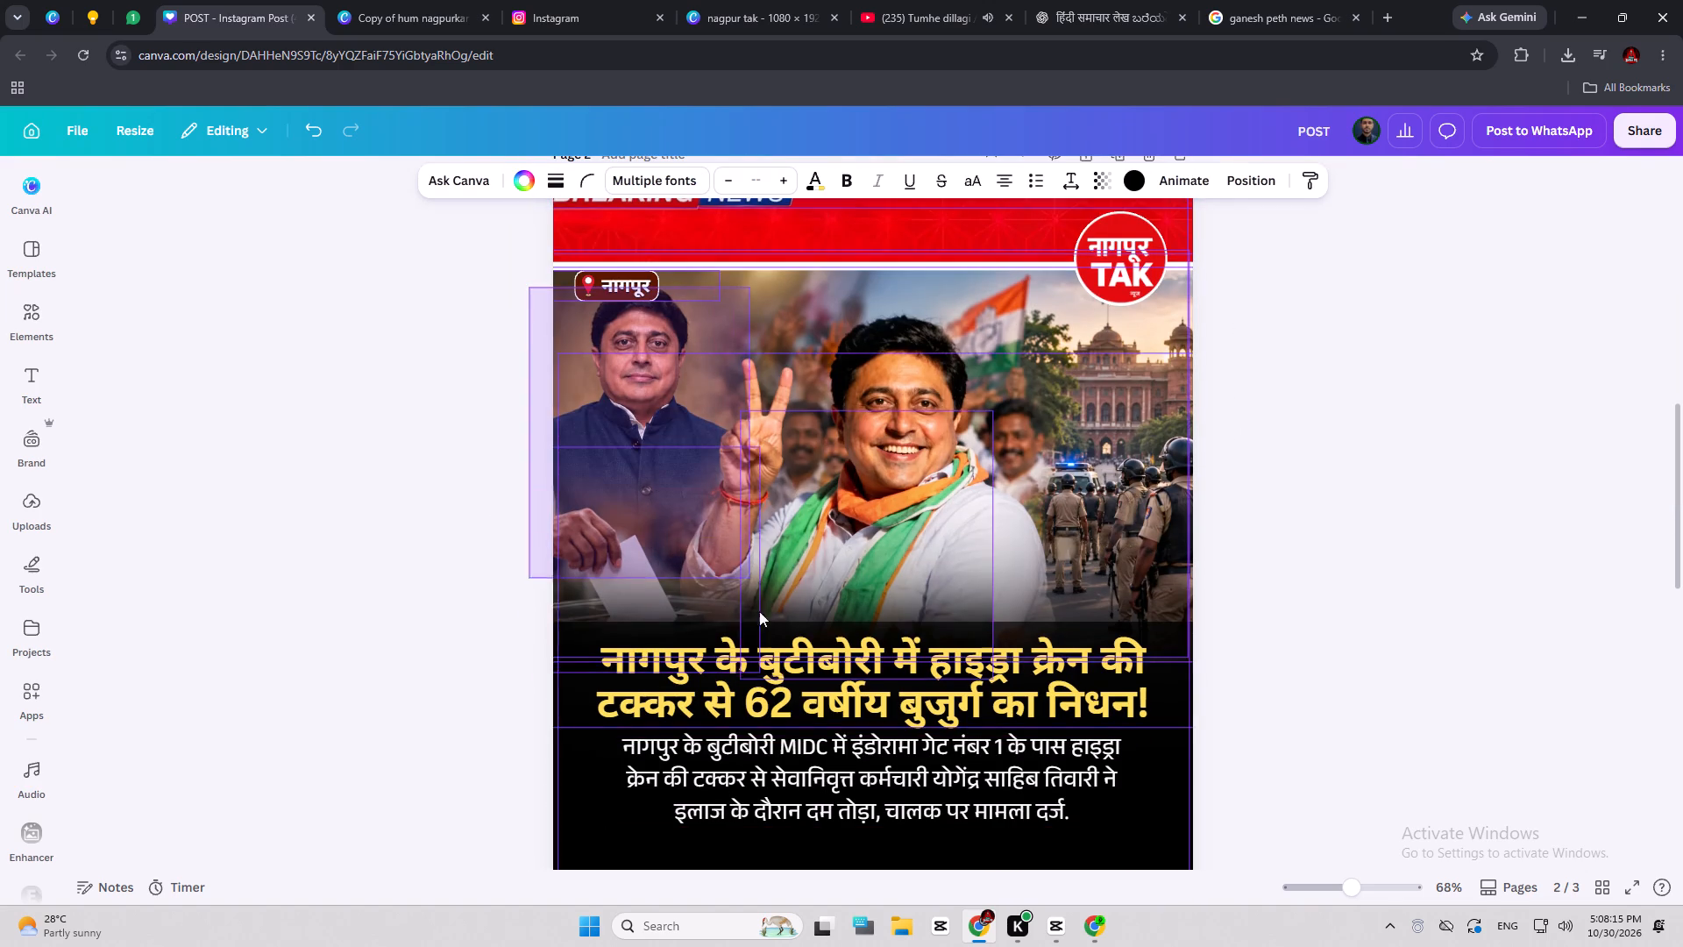
drag(759, 611, 812, 751)
key(Delete)
Paste the copied crane images, location tag and Hindi text onto page 2 below the red header.
scroll(799, 706, down, 1)
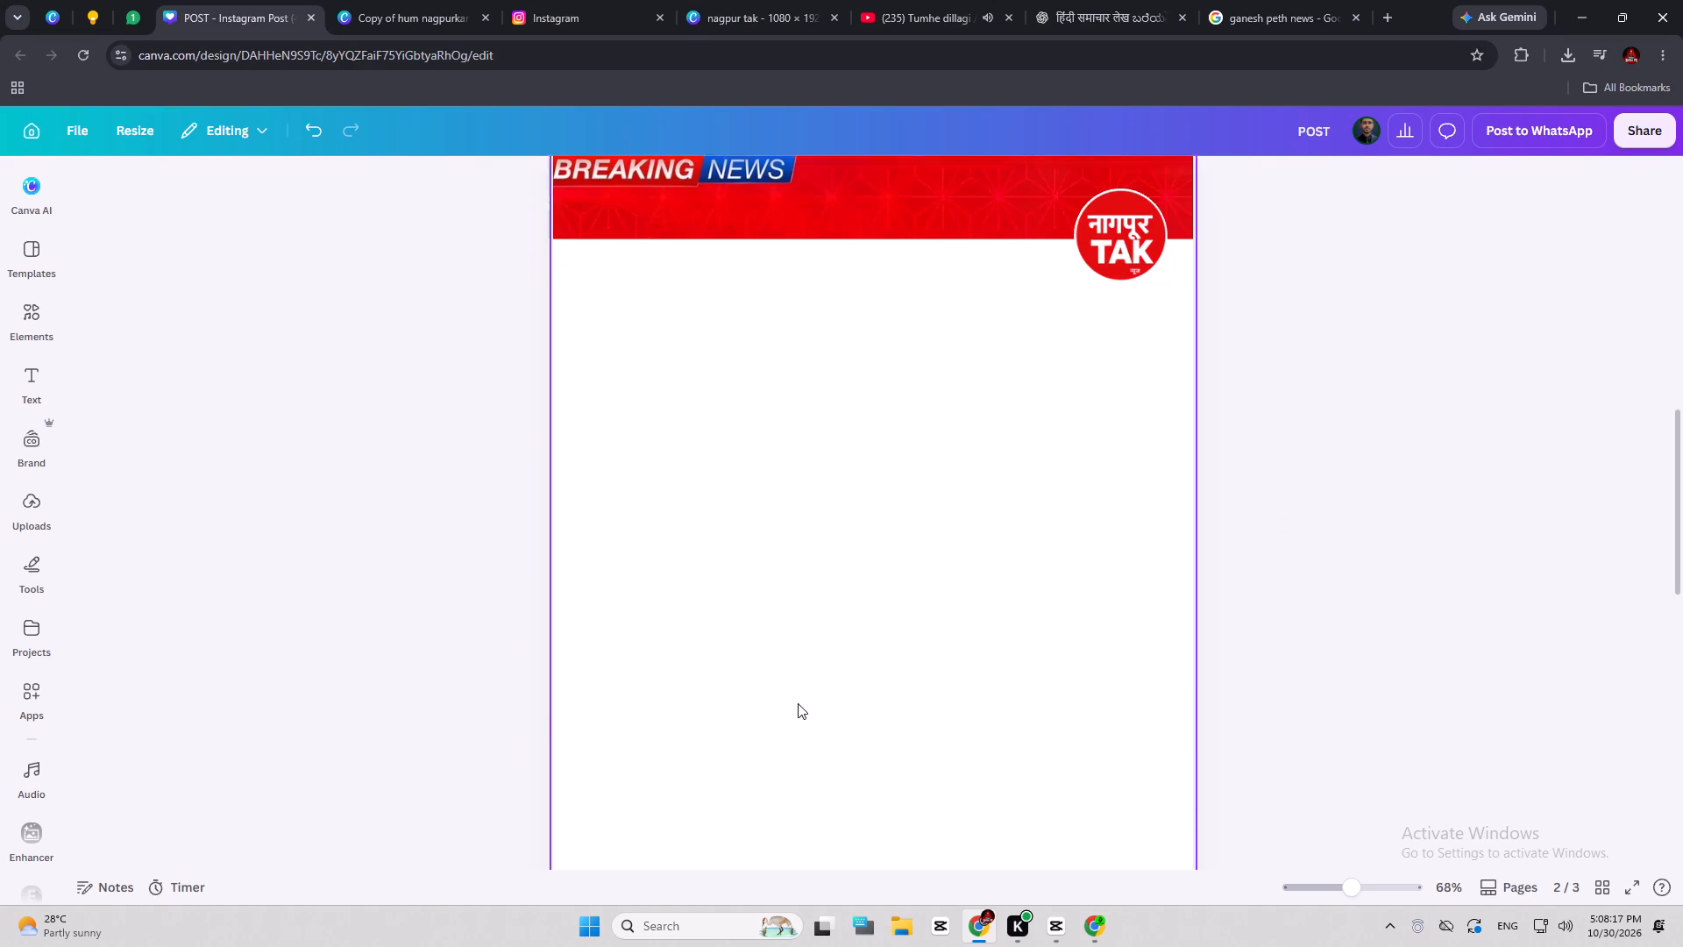
scroll(798, 703, down, 1)
scroll(793, 694, up, 1)
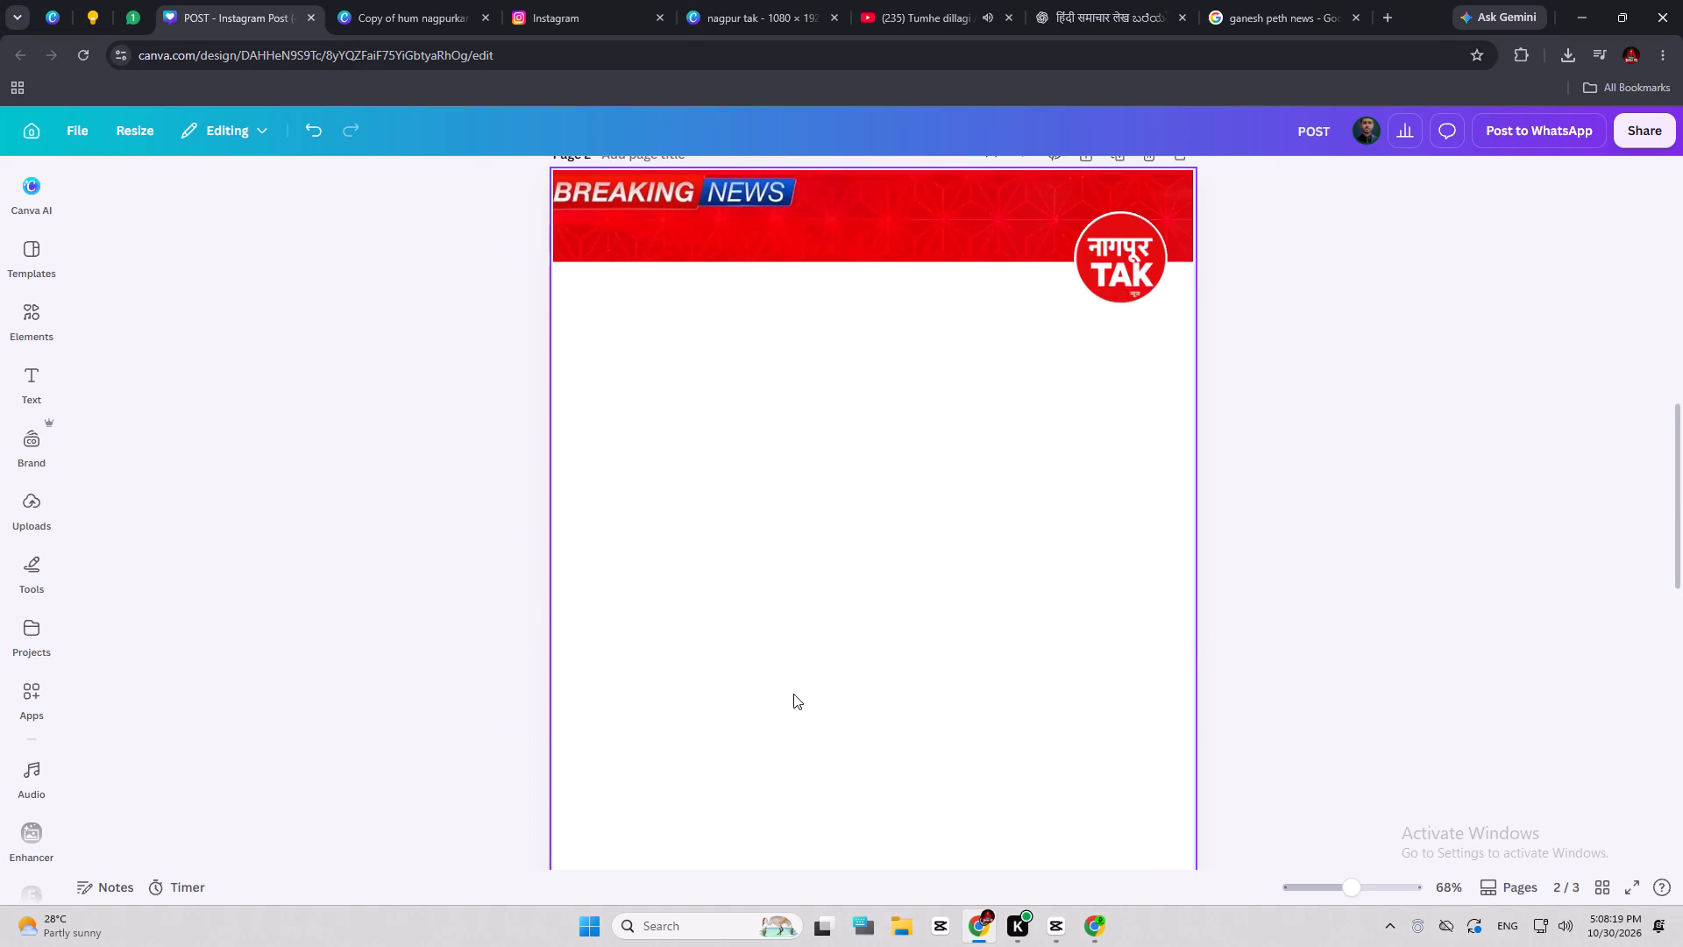
key(ctrl+v)
click(1432, 524)
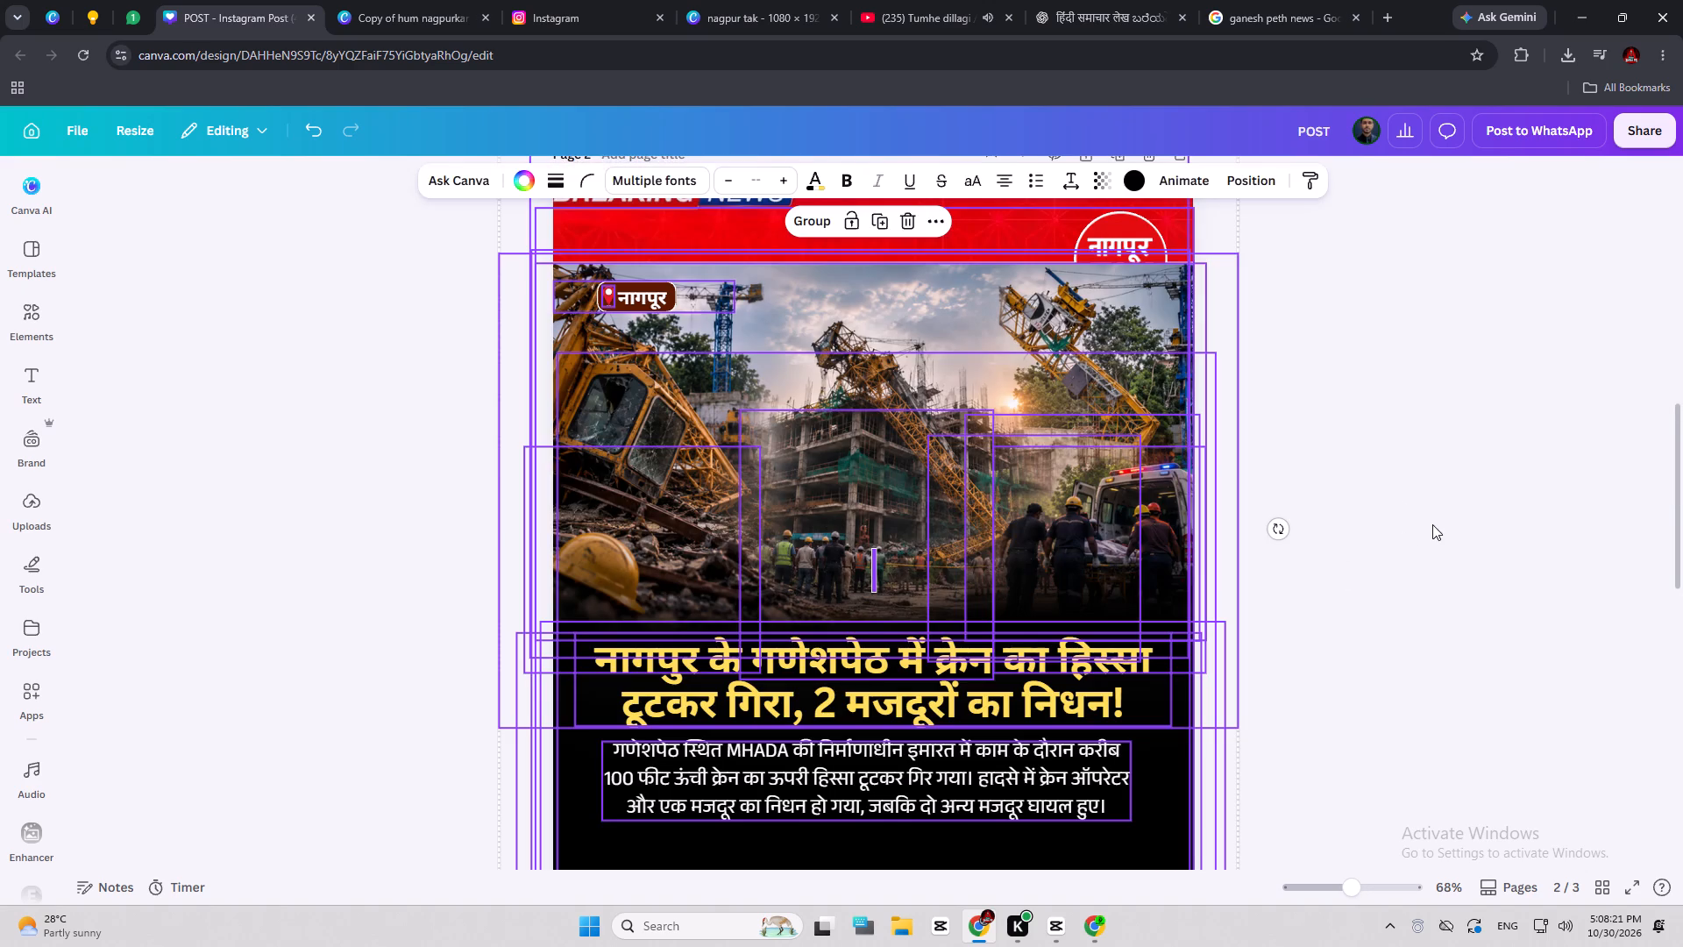
Send page 2's tall overlay image, which spans the crane scene and the text area, backward through the layers behind the नागपूर TAK logo.
ctrl+triple_click(816, 364)
ctrl+click(816, 364)
ctrl+click(816, 364)
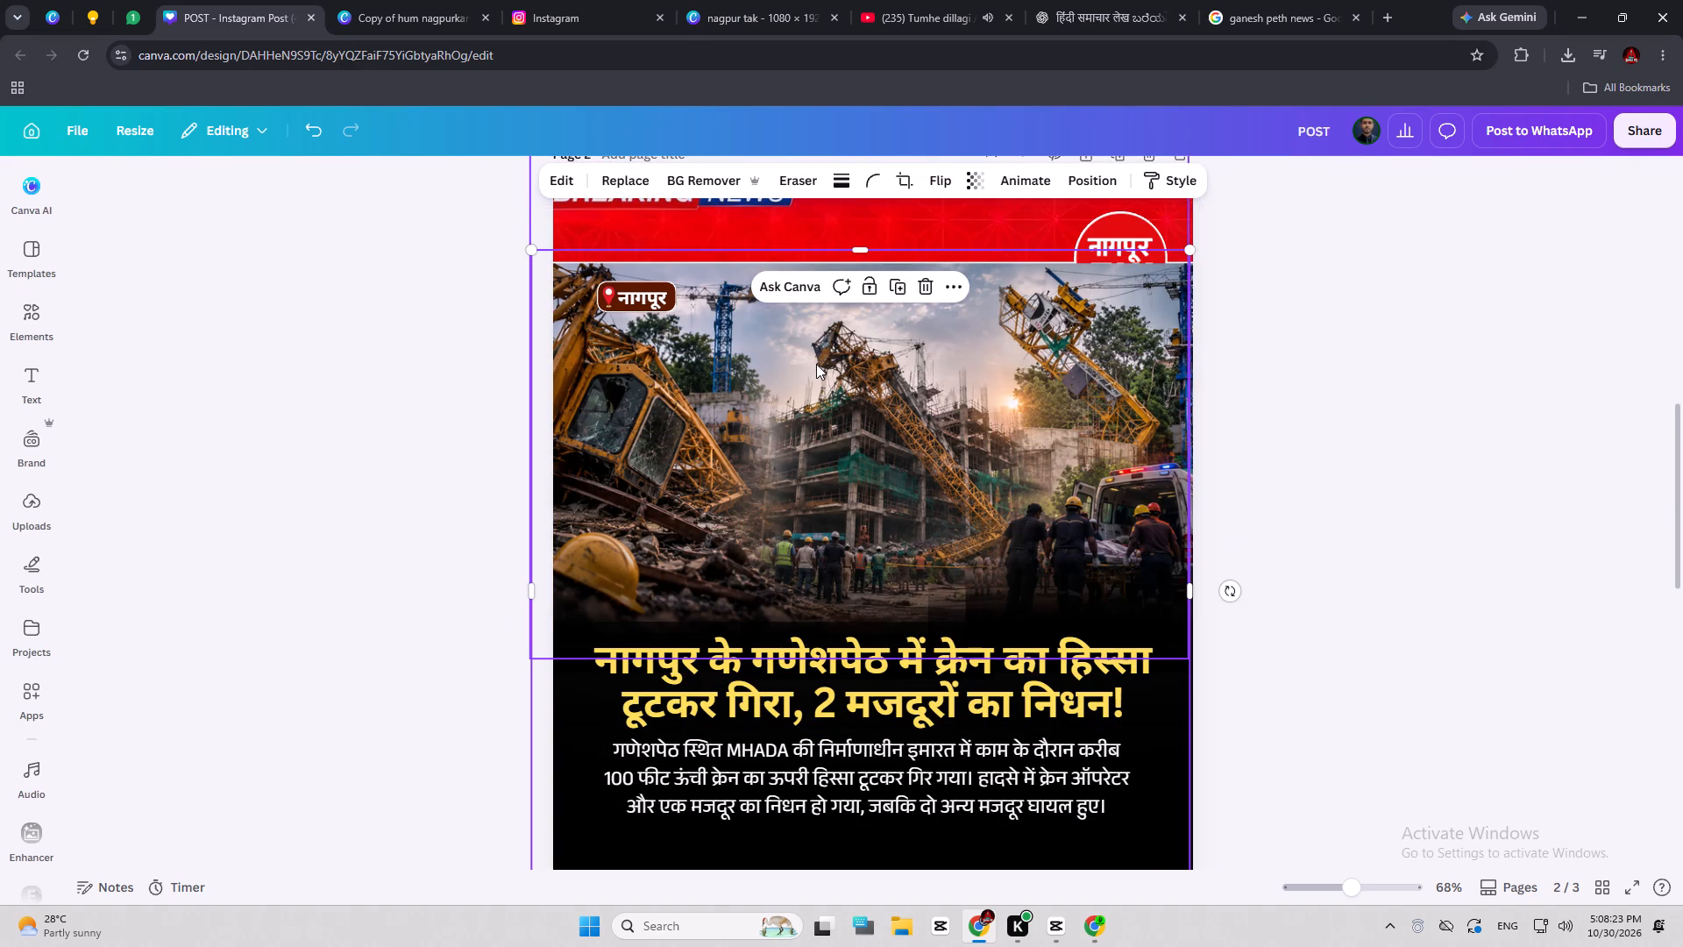
key(ctrl+bracketleft)
key(ctrl+bracketleft)
key(ctrl+bracketleft)
key(ctrl+bracketleft)
key(ctrl+bracketleft)
key(ctrl+bracketleft)
key(ctrl+bracketleft)
key(ctrl+bracketleft)
key(ctrl+bracketleft)
key(ctrl+bracketleft)
key(ctrl+bracketleft)
key(ctrl+bracketleft)
key(ctrl+bracketleft)
key(ctrl+bracketleft)
key(ctrl+bracketleft)
key(ctrl+bracketleft)
key(ctrl+bracketleft)
key(ctrl+bracketleft)
key(ctrl+bracketleft)
key(ctrl+bracketleft)
key(ctrl+bracketleft)
key(ctrl+bracketleft)
key(ctrl+bracketleft)
key(ctrl+bracketleft)
key(ctrl+bracketleft)
key(ctrl+bracketleft)
key(ctrl+bracketleft)
key(ctrl+bracketleft)
key(ctrl+bracketleft)
key(ctrl+bracketleft)
key(ctrl+bracketleft)
key(ctrl+bracketleft)
key(ctrl+bracketleft)
key(ctrl+bracketleft)
key(ctrl+bracketleft)
key(ctrl+bracketleft)
key(ctrl+bracketleft)
key(ctrl+bracketleft)
key(ctrl+bracketleft)
key(ctrl+bracketleft)
key(ctrl+bracketleft)
key(ctrl+bracketleft)
key(ctrl+bracketleft)
key(ctrl+bracketleft)
key(ctrl+bracketleft)
key(ctrl+bracketleft)
Send the main crane collapse picture on page 2 backward through the layers so it sits behind the round नागपूर TAK logo.
click(1006, 426)
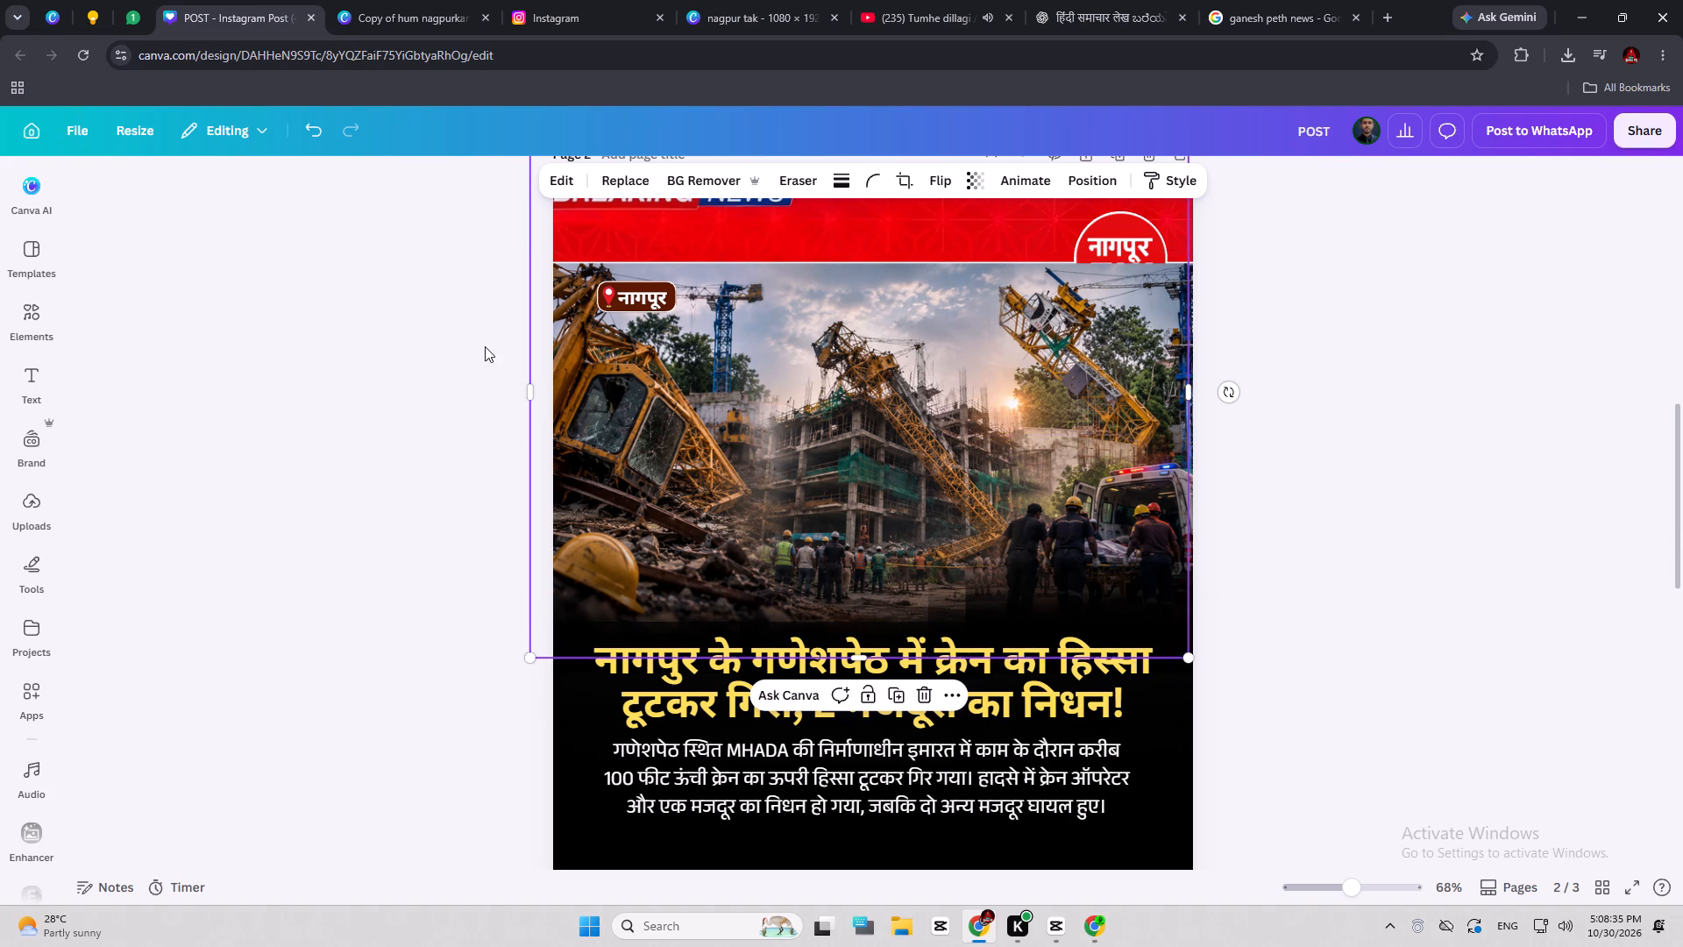
click(485, 346)
ctrl+triple_click(636, 381)
ctrl+click(636, 381)
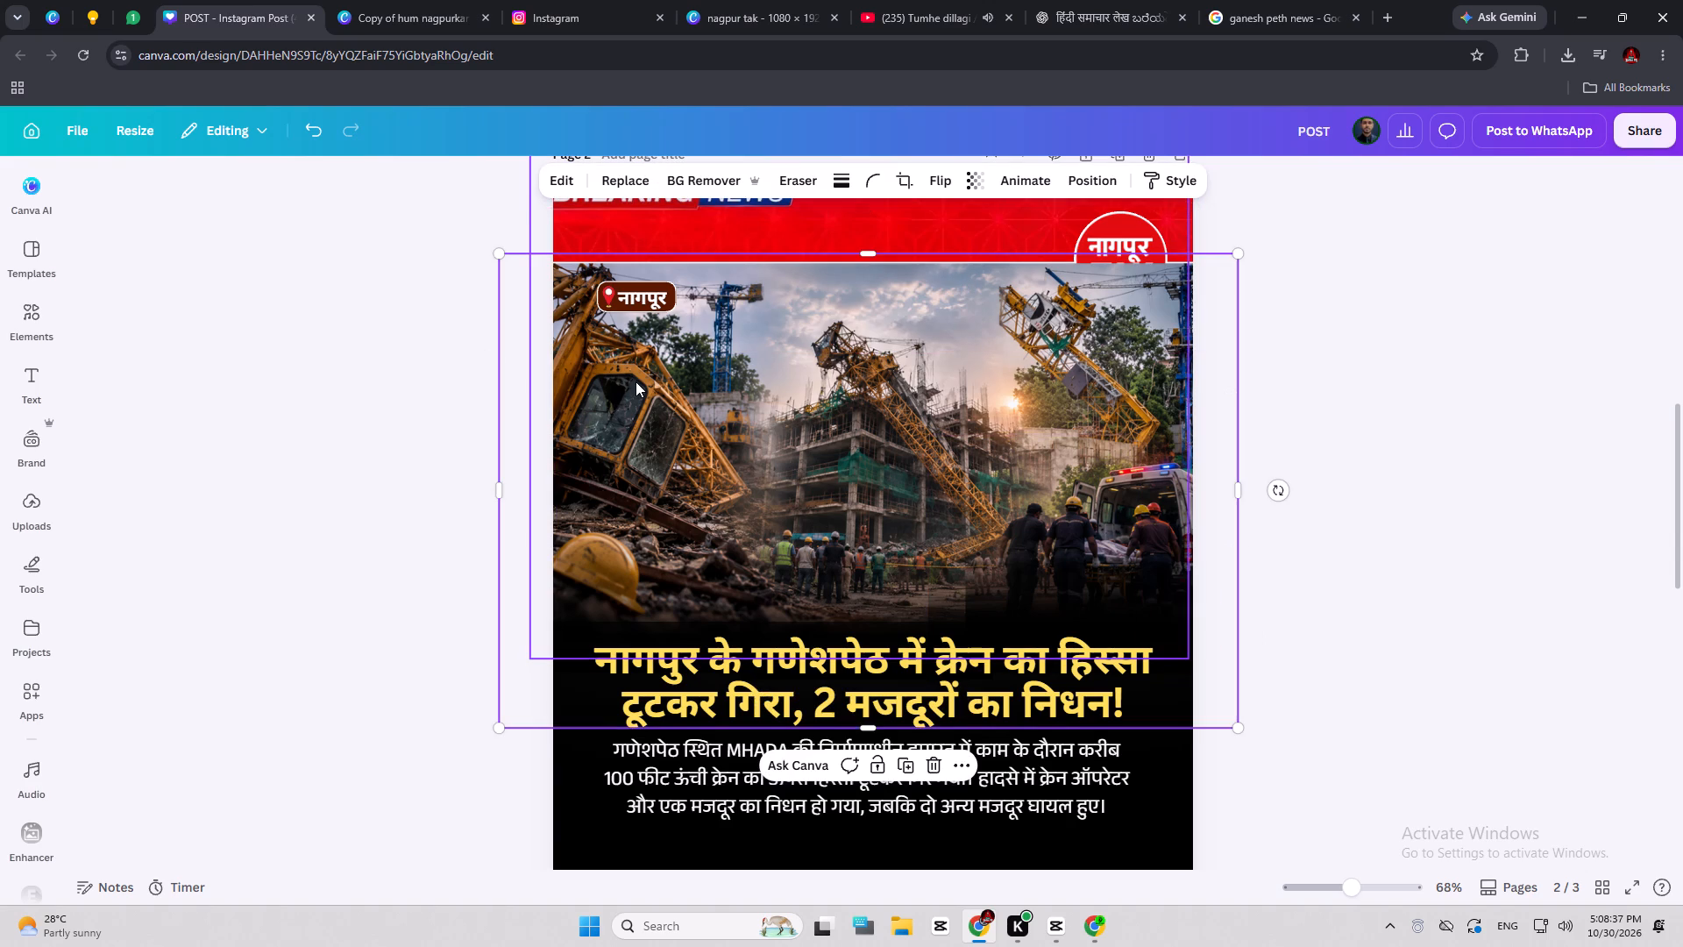
ctrl+click(636, 381)
key(ctrl+bracketleft)
key(ctrl+bracketleft)
key(ctrl+bracketleft)
key(ctrl+bracketleft)
key(ctrl+bracketleft)
key(ctrl+bracketleft)
key(ctrl+bracketleft)
key(ctrl+bracketleft)
key(ctrl+bracketleft)
key(ctrl+bracketleft)
key(ctrl+bracketleft)
key(ctrl+bracketleft)
key(ctrl+bracketleft)
key(ctrl+bracketleft)
key(ctrl+bracketleft)
key(ctrl+bracketleft)
key(ctrl+bracketleft)
key(ctrl+bracketleft)
key(ctrl+bracketleft)
key(ctrl+bracketleft)
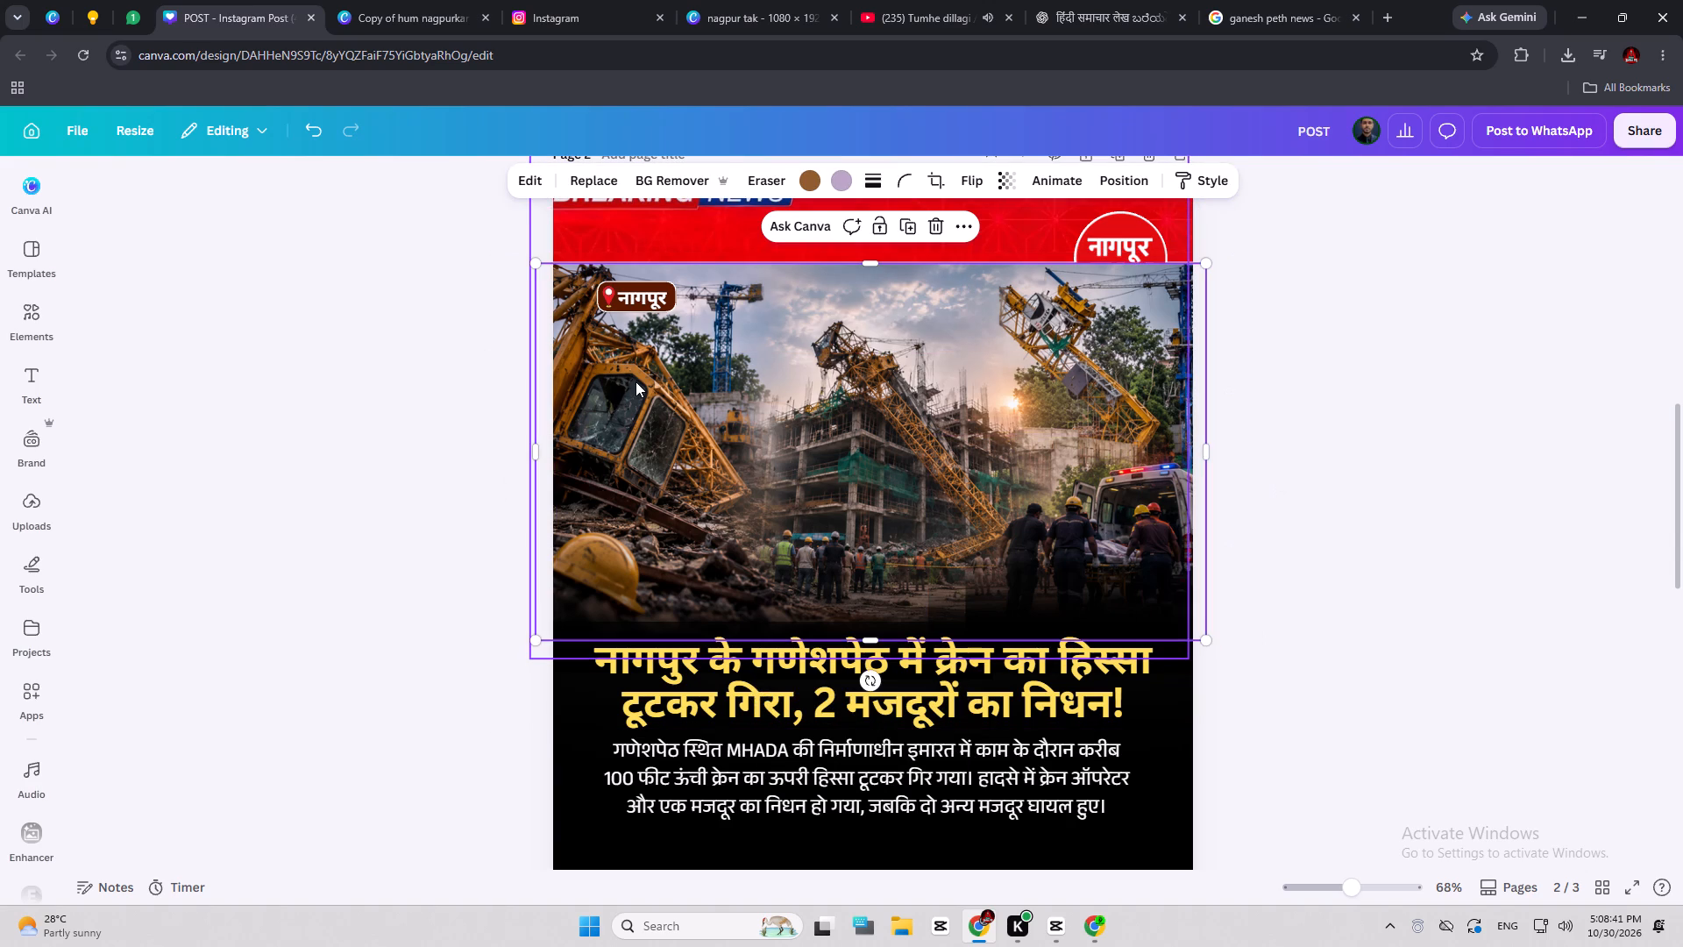
key(ctrl+bracketleft)
key(ctrl+bracketleft)
key(ctrl+bracketleft)
key(ctrl+bracketleft)
key(ctrl+bracketleft)
key(ctrl+bracketleft)
key(ctrl+bracketleft)
key(ctrl+bracketleft)
key(ctrl+bracketleft)
key(ctrl+bracketleft)
key(ctrl+bracketleft)
key(ctrl+bracketleft)
key(ctrl+bracketleft)
key(ctrl+bracketleft)
key(ctrl+bracketleft)
key(ctrl+bracketleft)
key(ctrl+bracketleft)
key(ctrl+bracketleft)
key(ctrl+bracketleft)
key(ctrl+bracketleft)
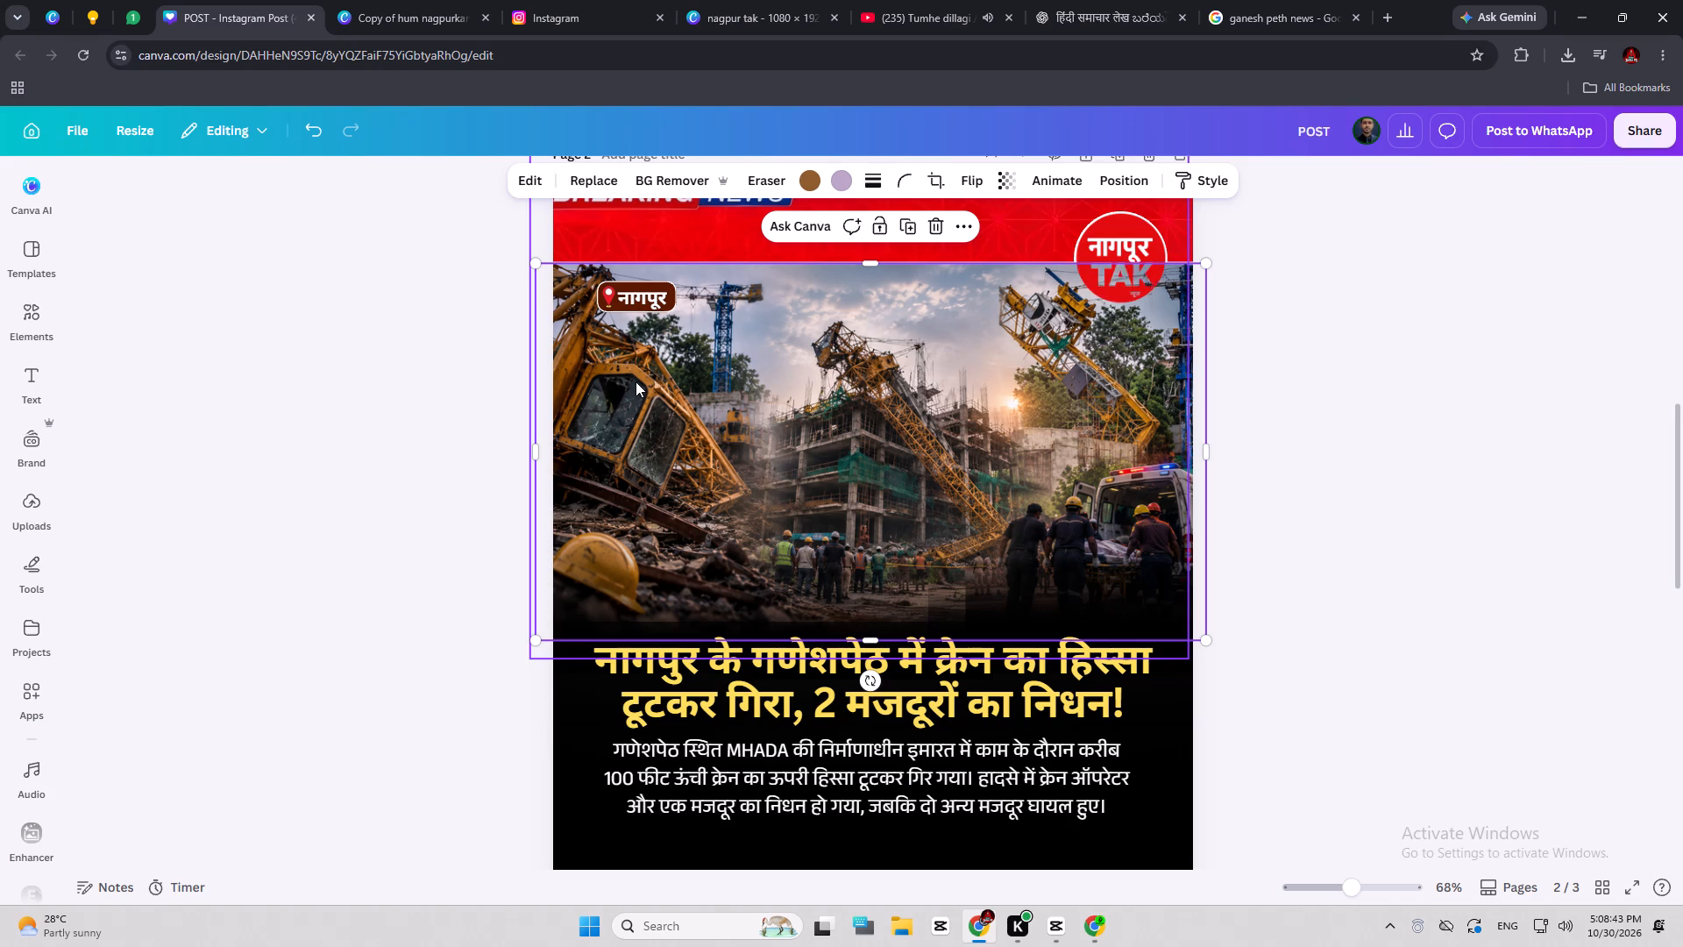
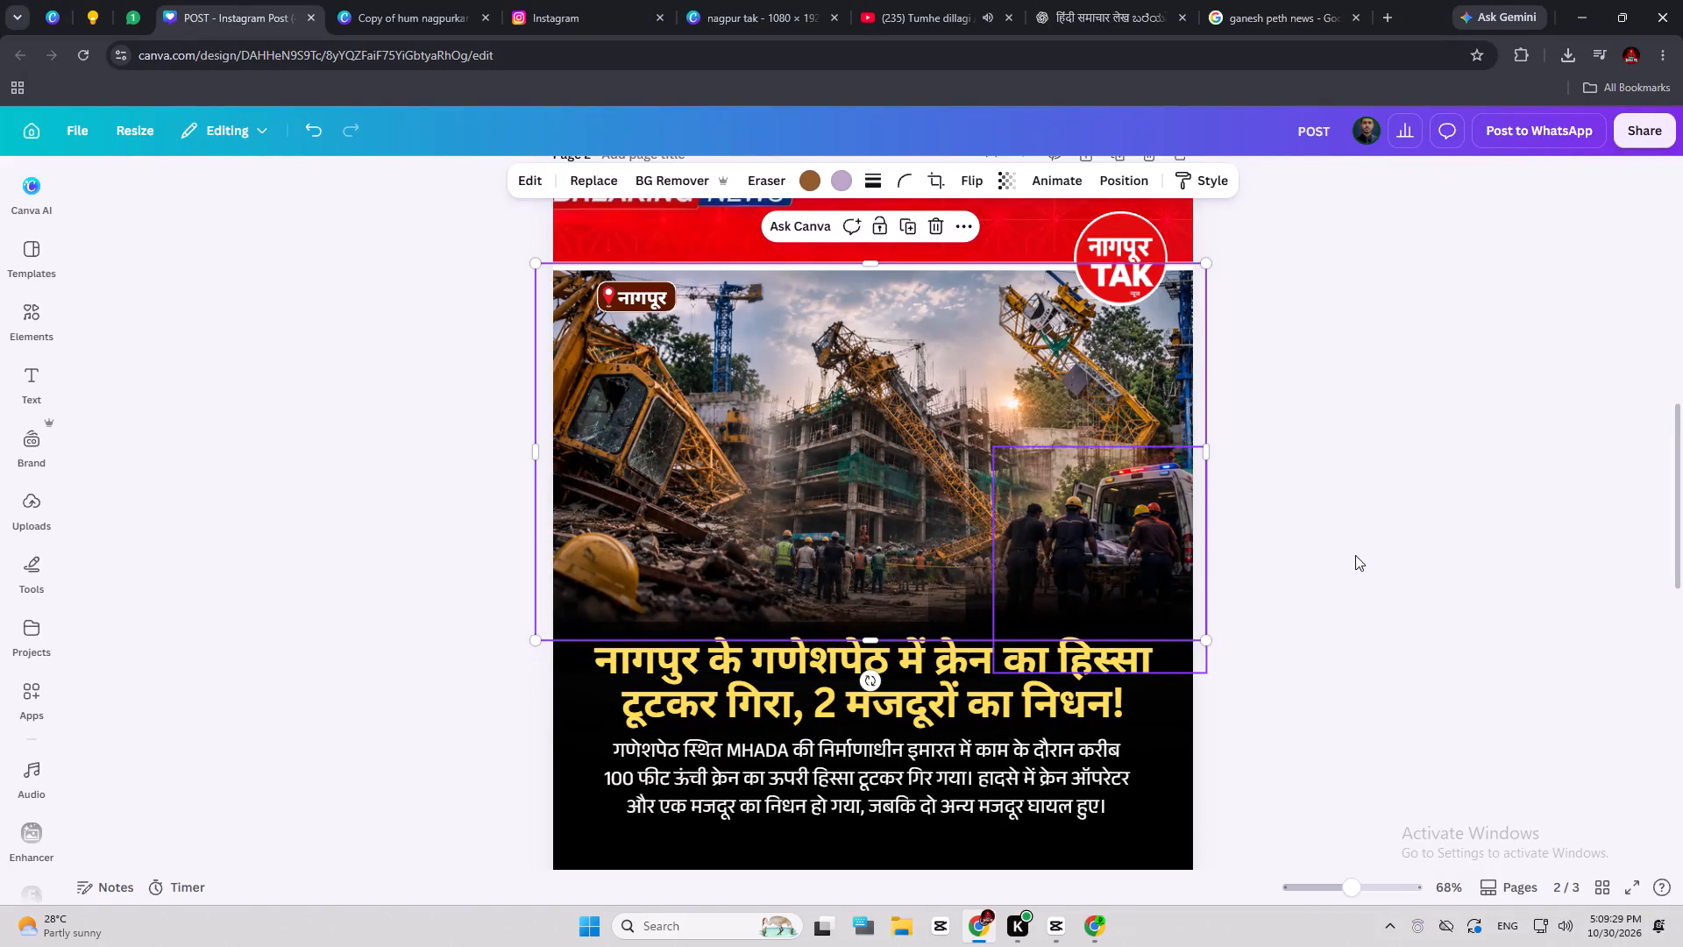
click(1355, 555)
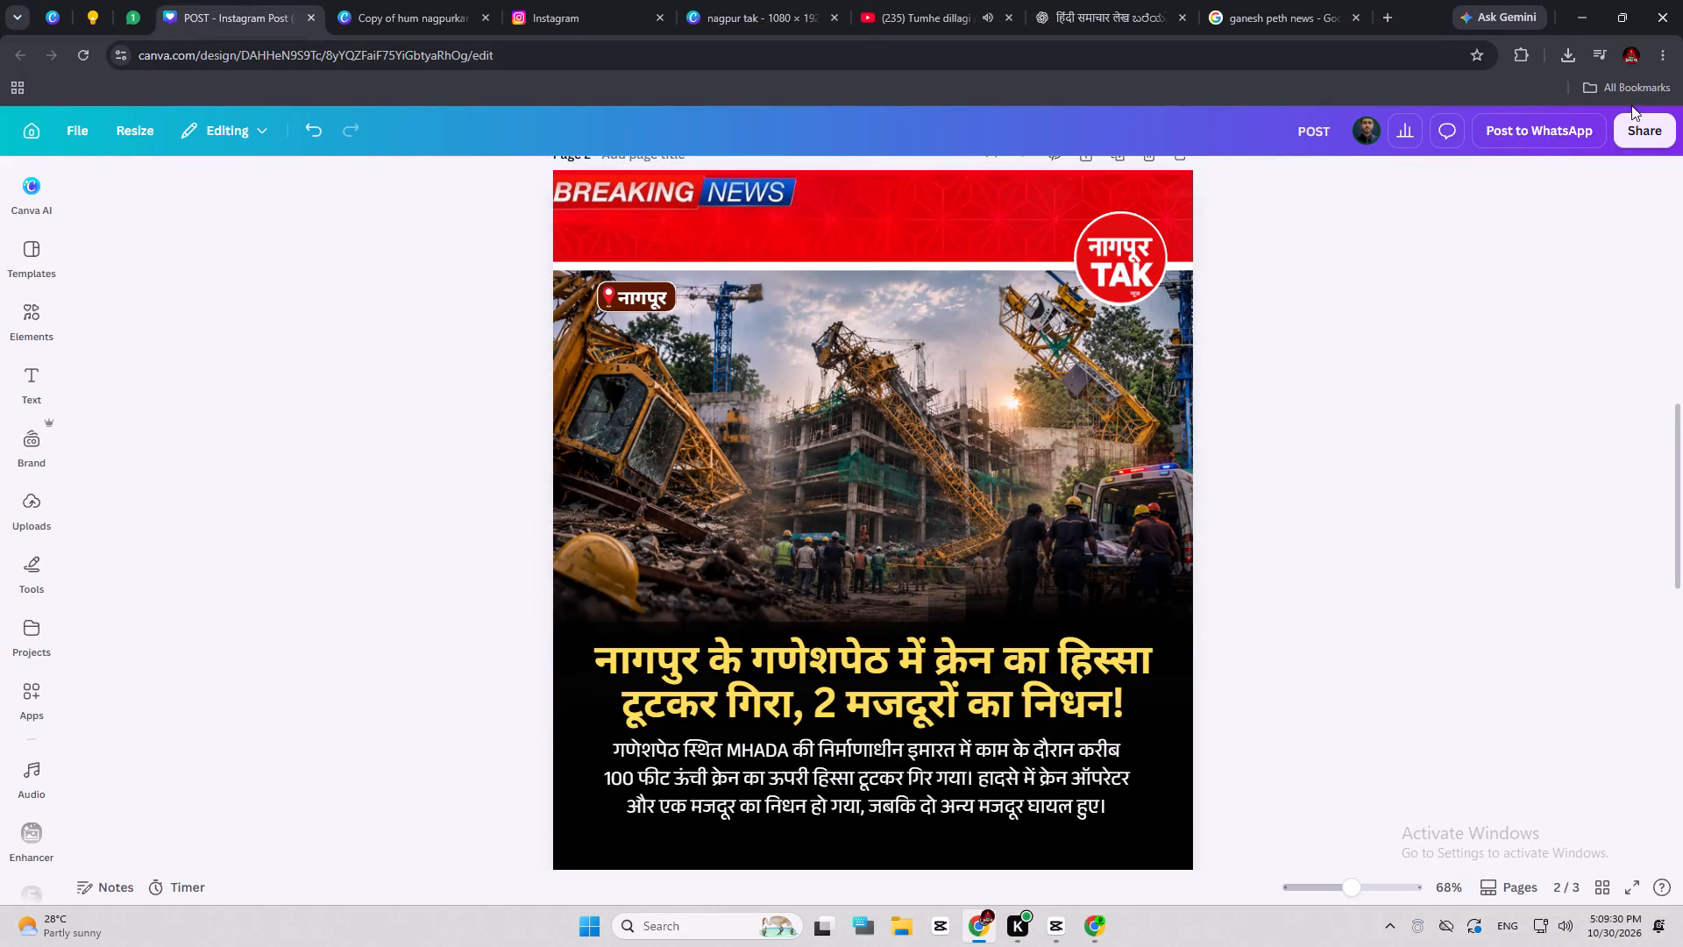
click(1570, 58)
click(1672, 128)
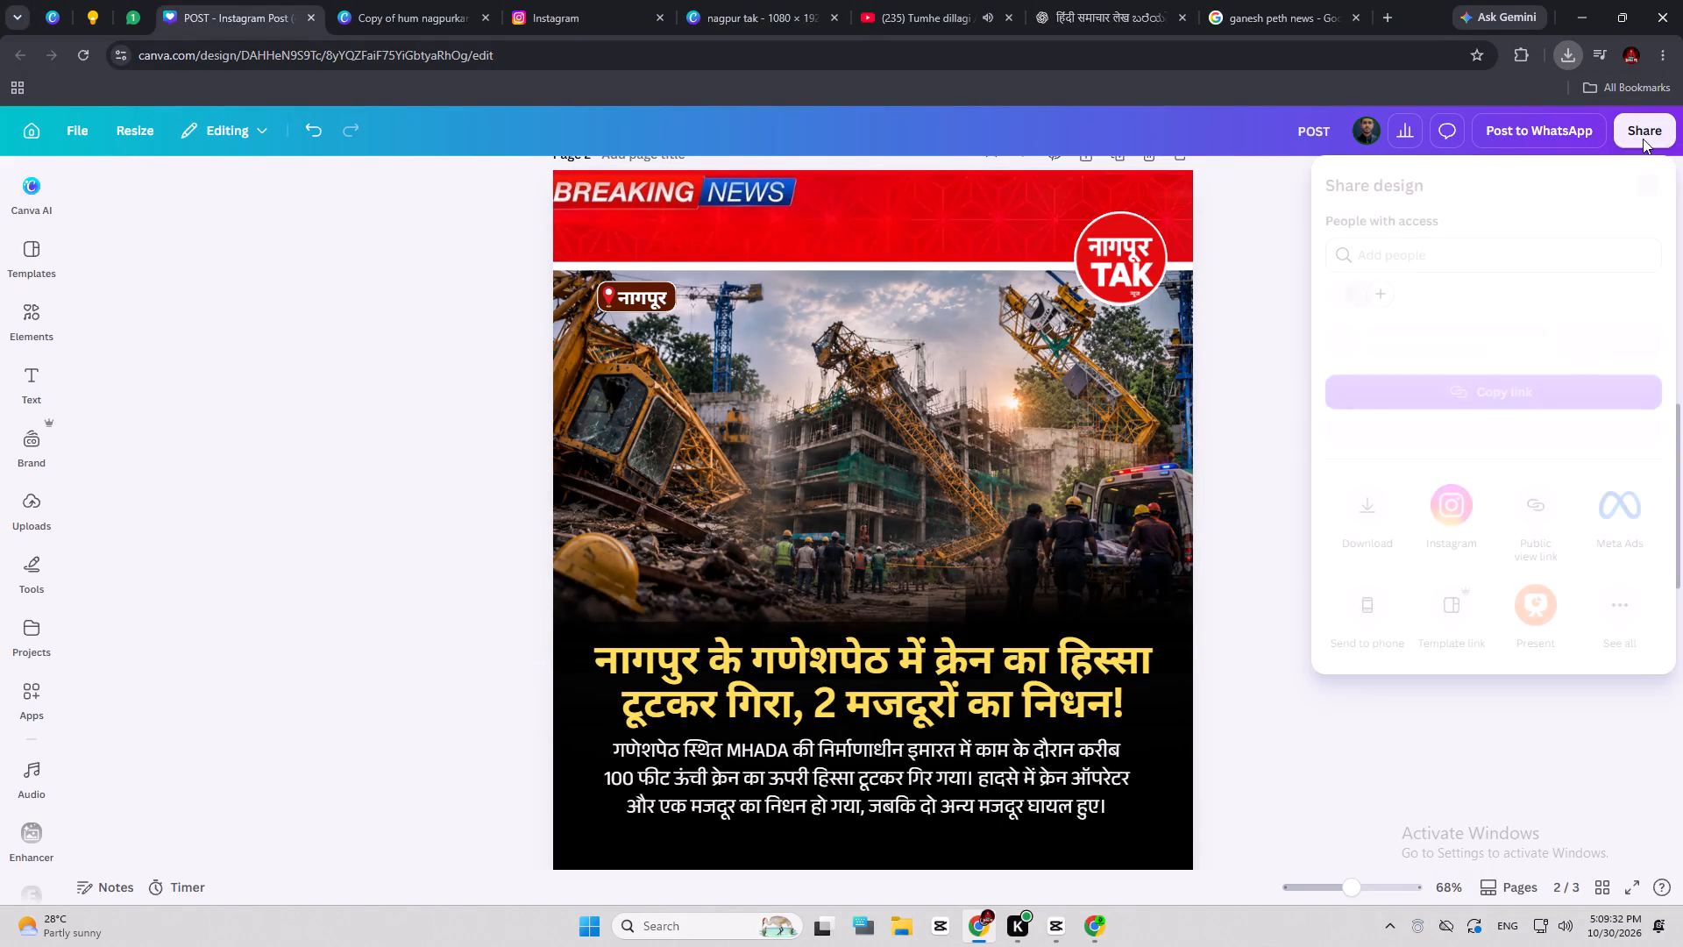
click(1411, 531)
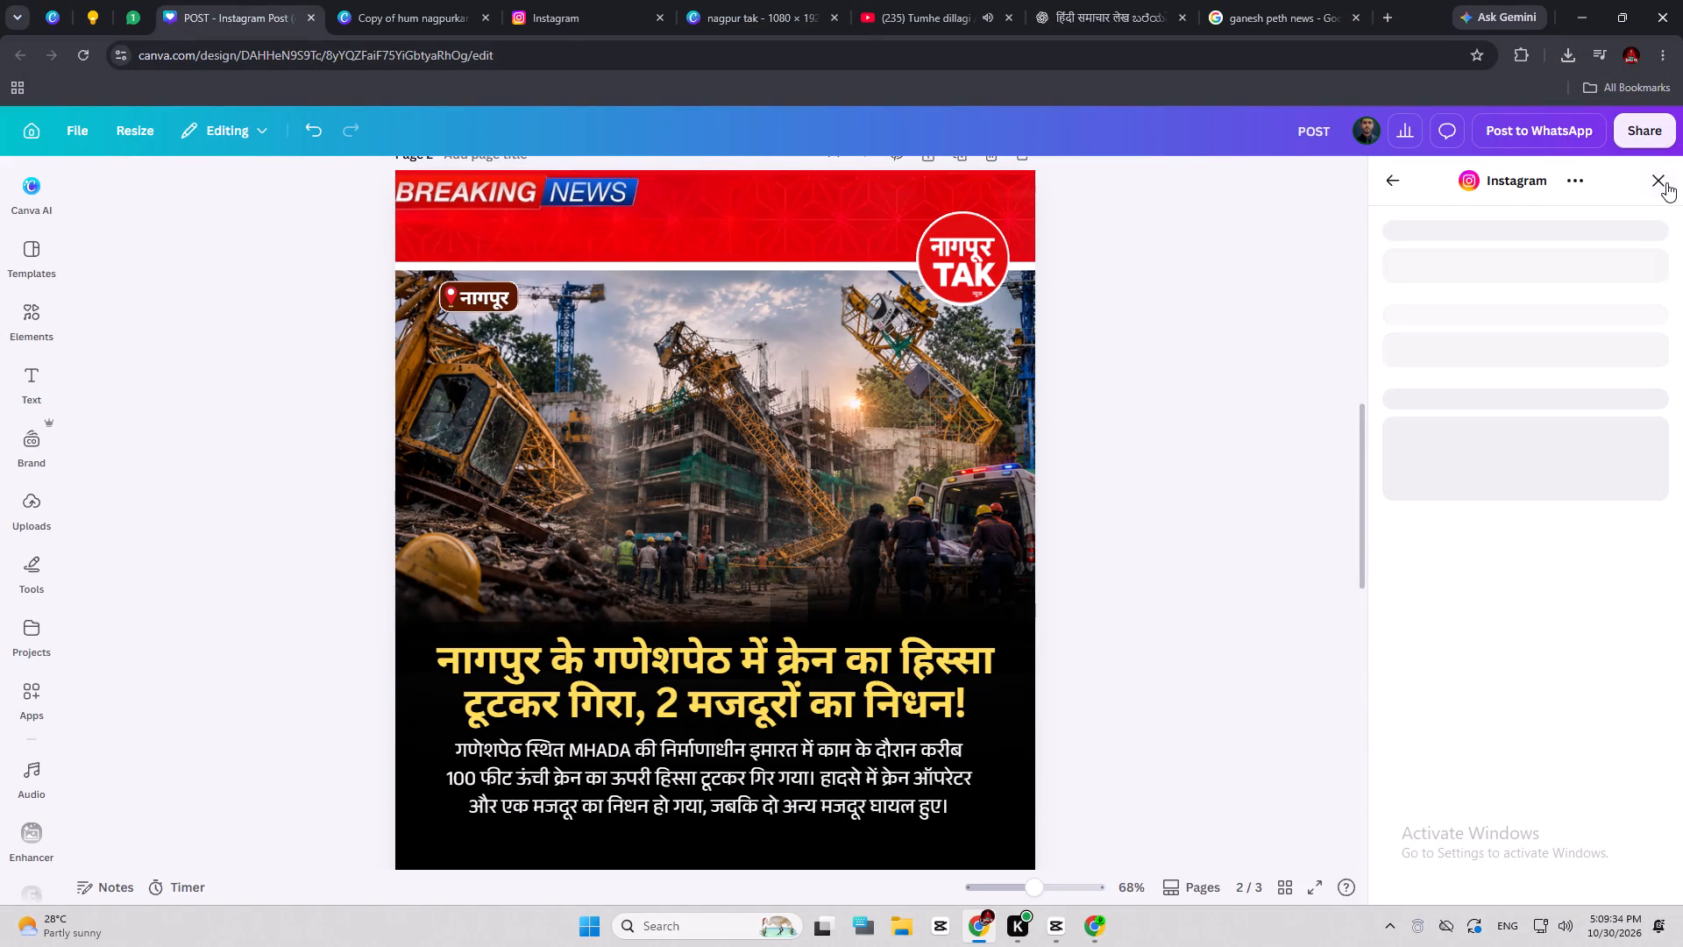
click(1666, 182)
Download the design as JPG at the maximum 3.125 size, using a custom page selection that leaves out page 3.
click(1646, 142)
click(1388, 561)
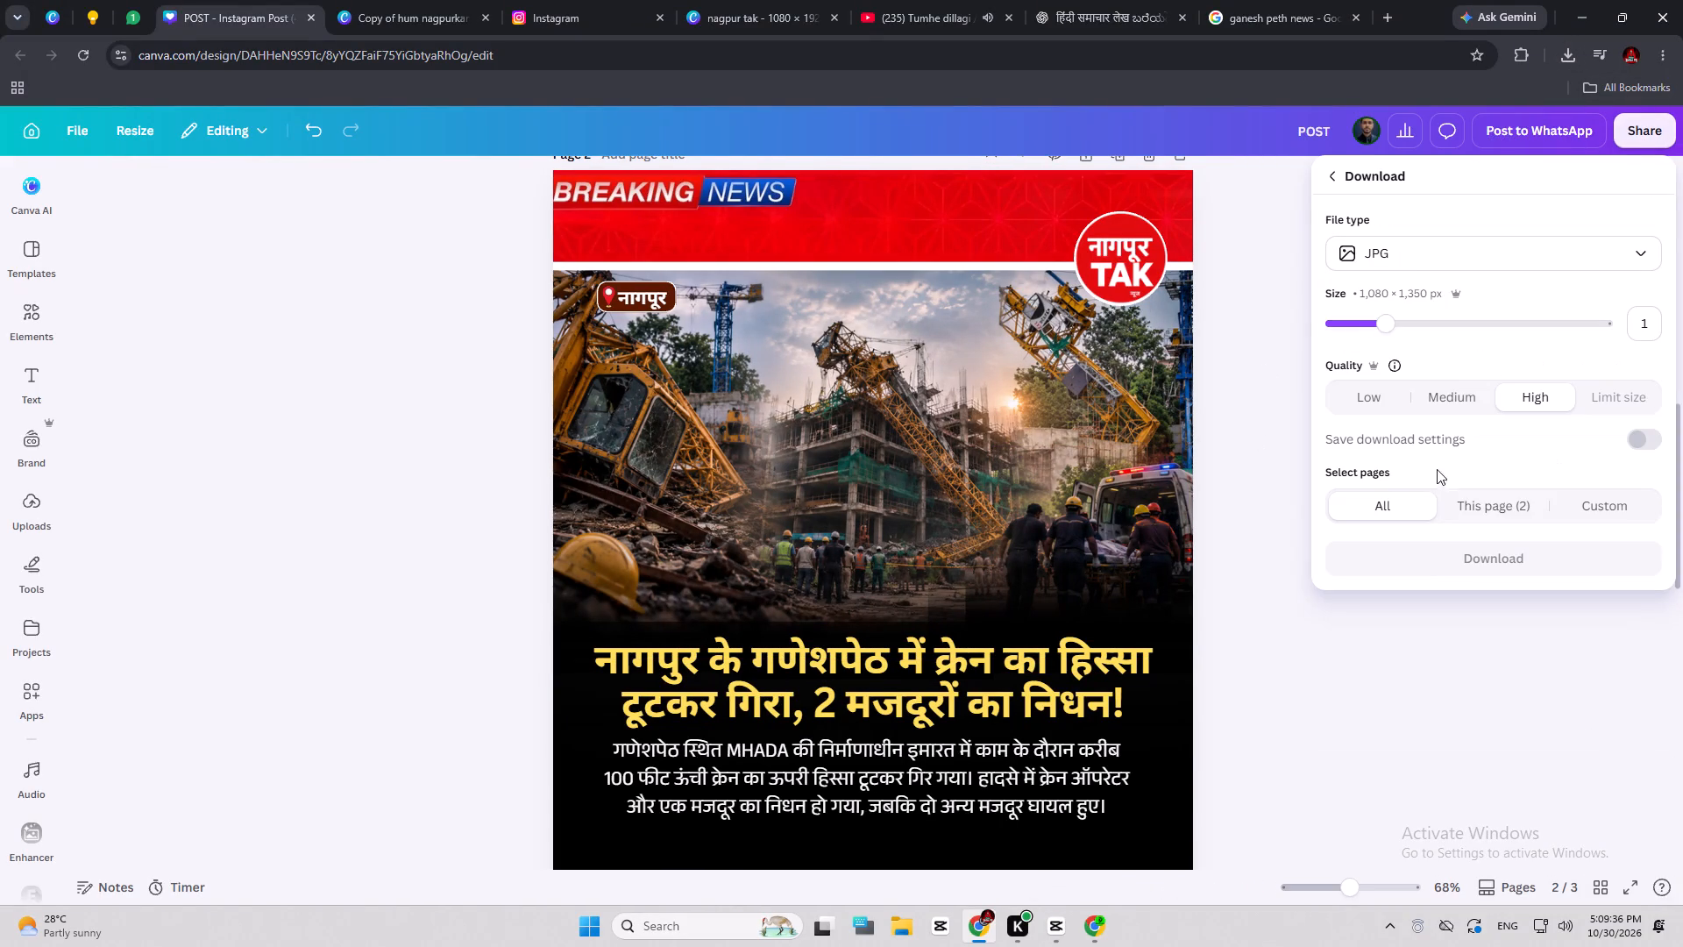
drag(1549, 324, 1598, 320)
click(1600, 320)
click(1619, 320)
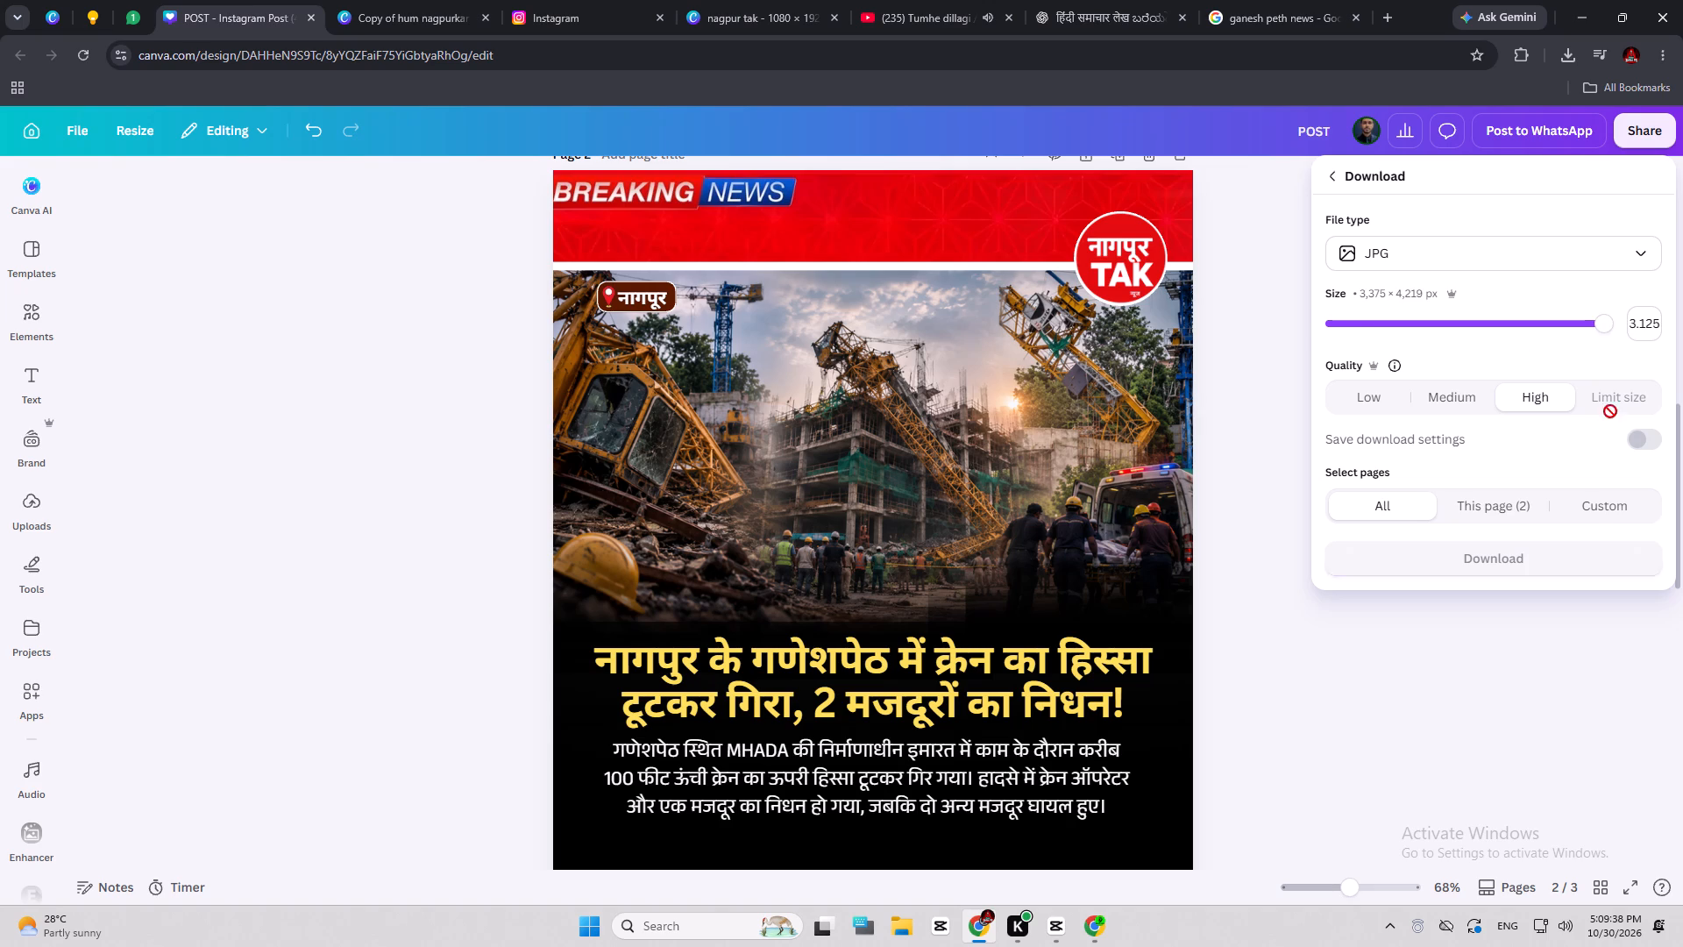
click(1587, 513)
click(1619, 603)
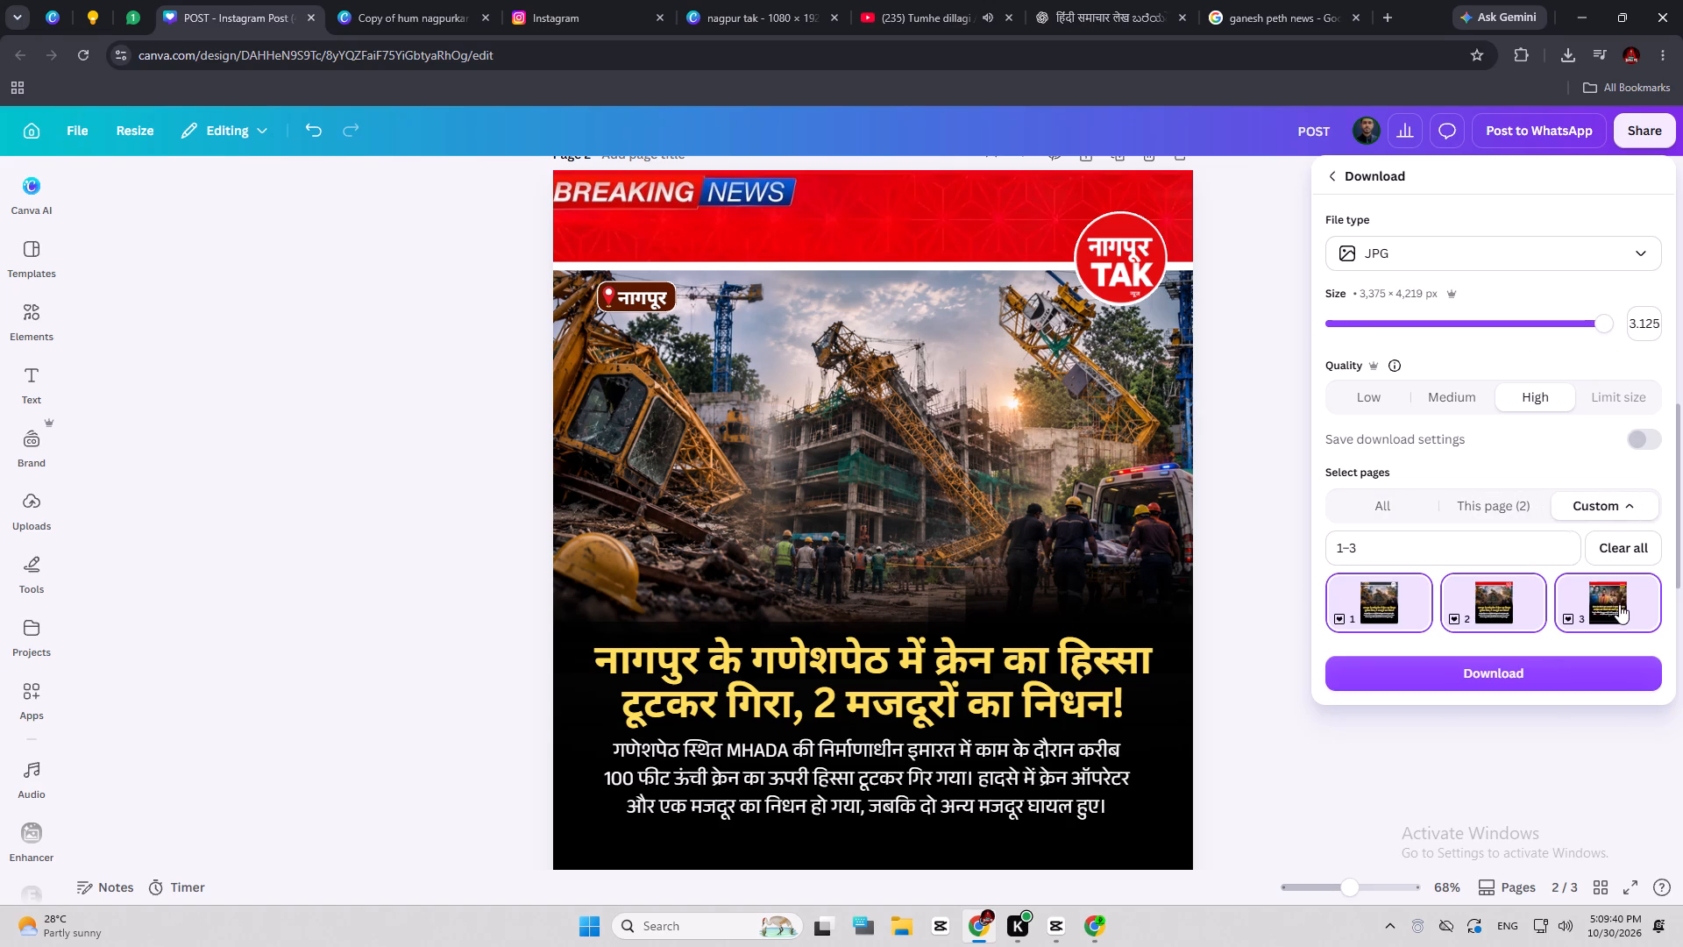
click(1547, 684)
click(1546, 684)
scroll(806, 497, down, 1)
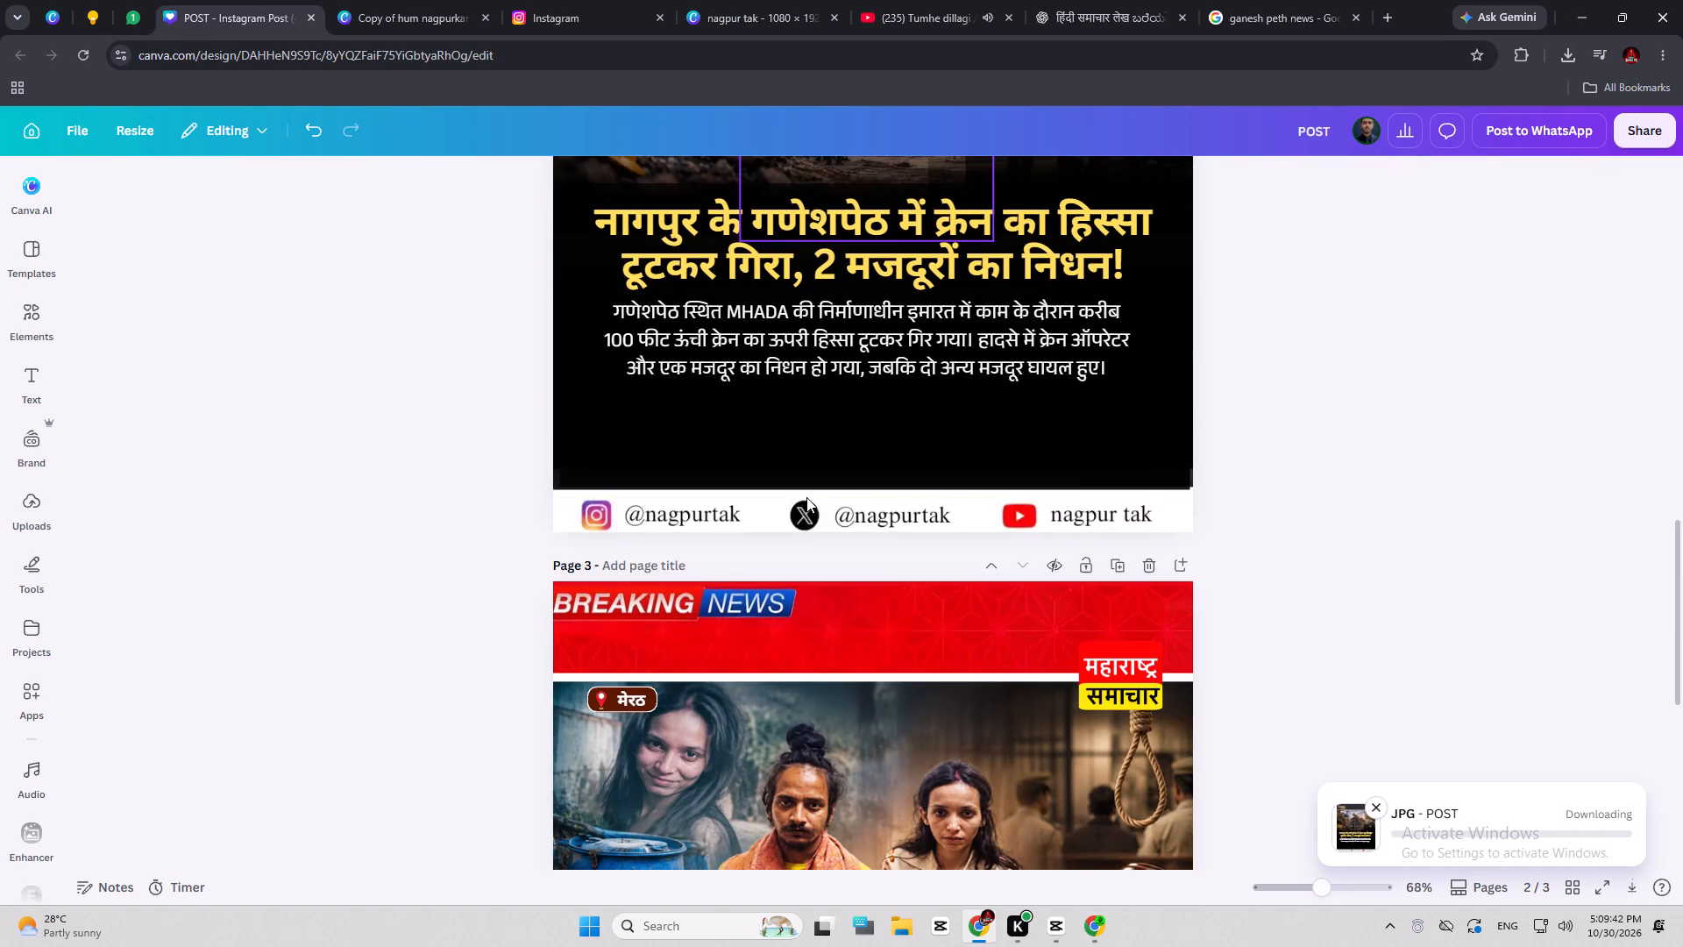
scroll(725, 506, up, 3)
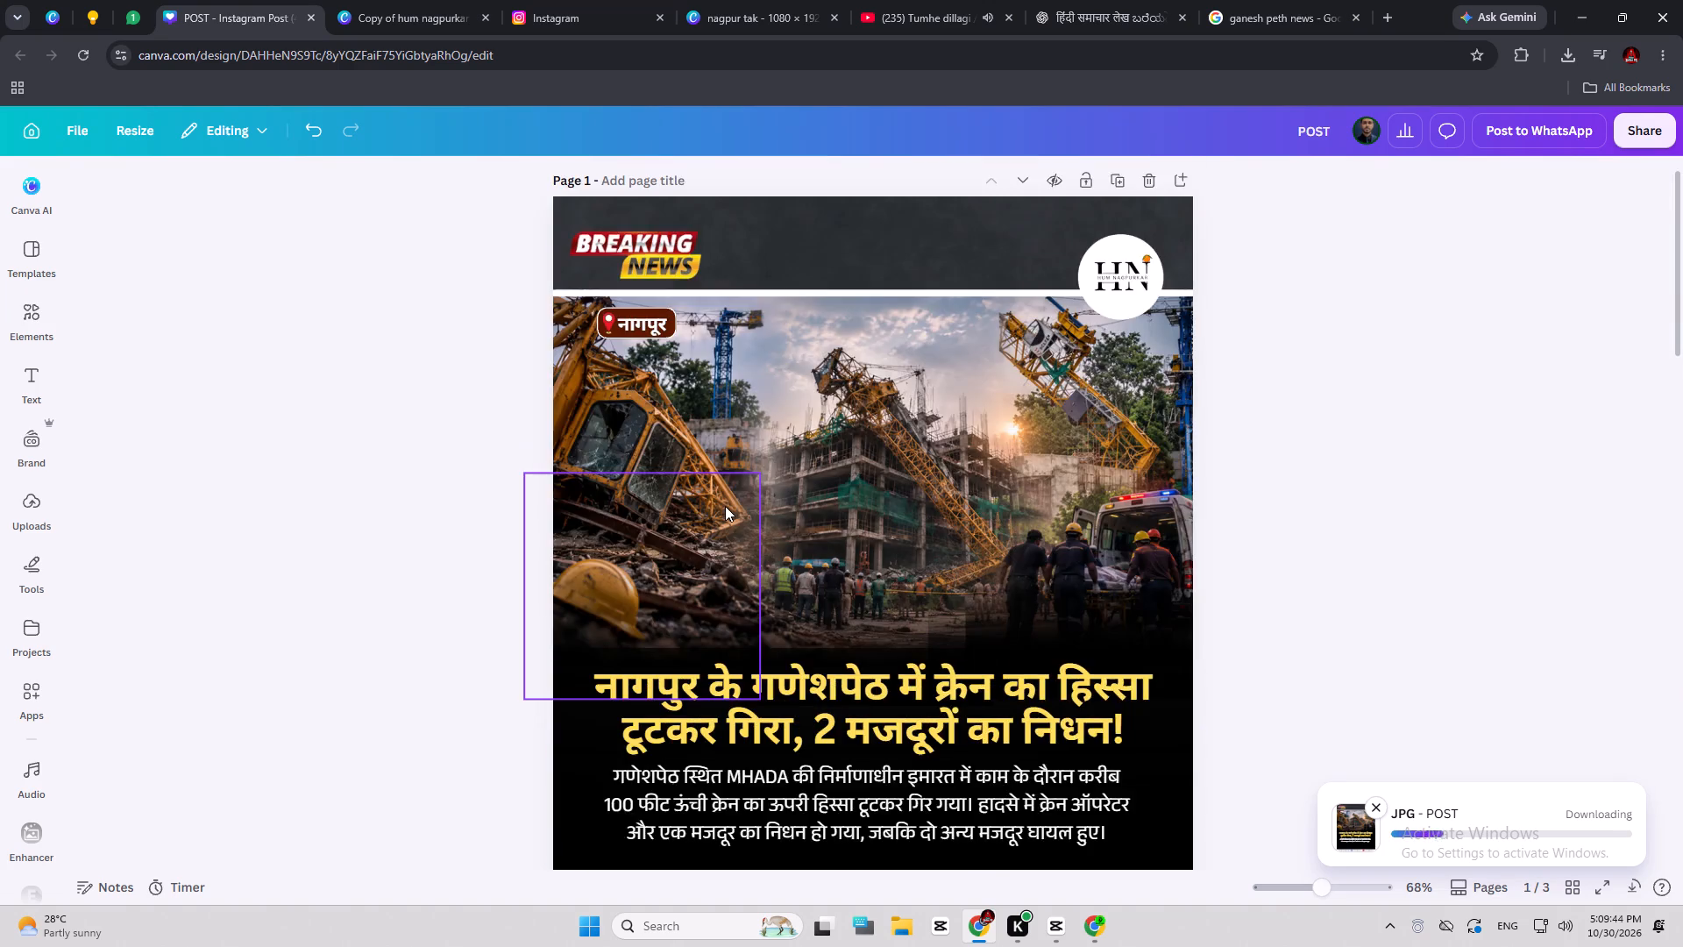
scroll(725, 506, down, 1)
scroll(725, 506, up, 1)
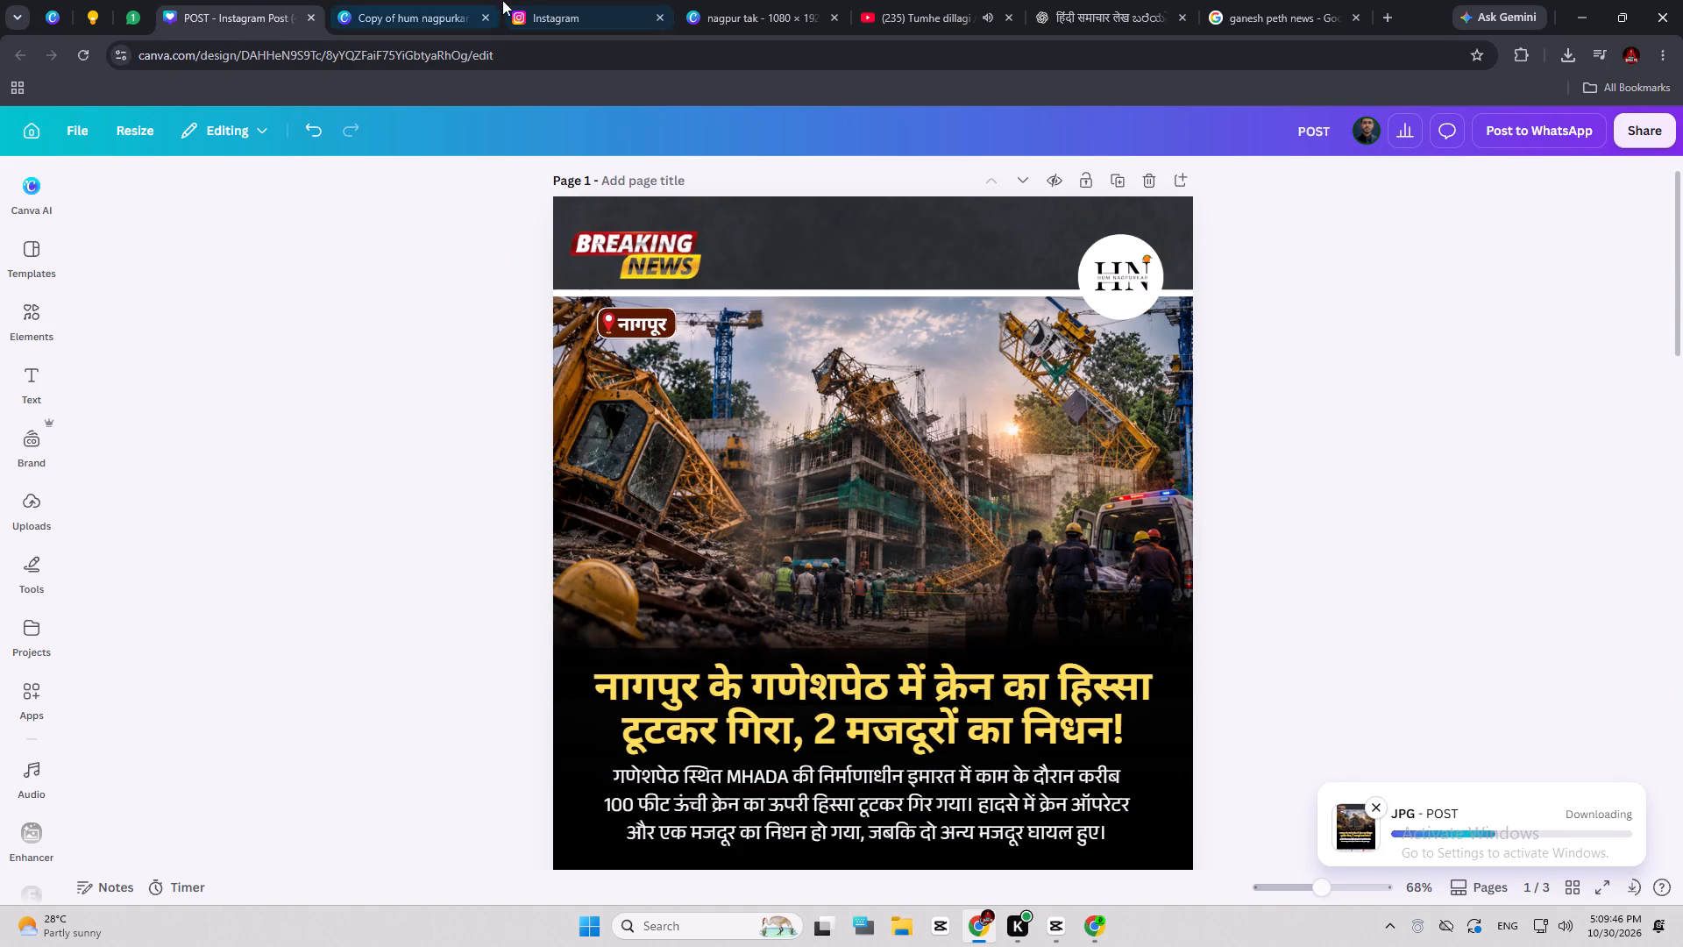
Switch to the YouTube page playing Tumhe Dillagi.
click(921, 0)
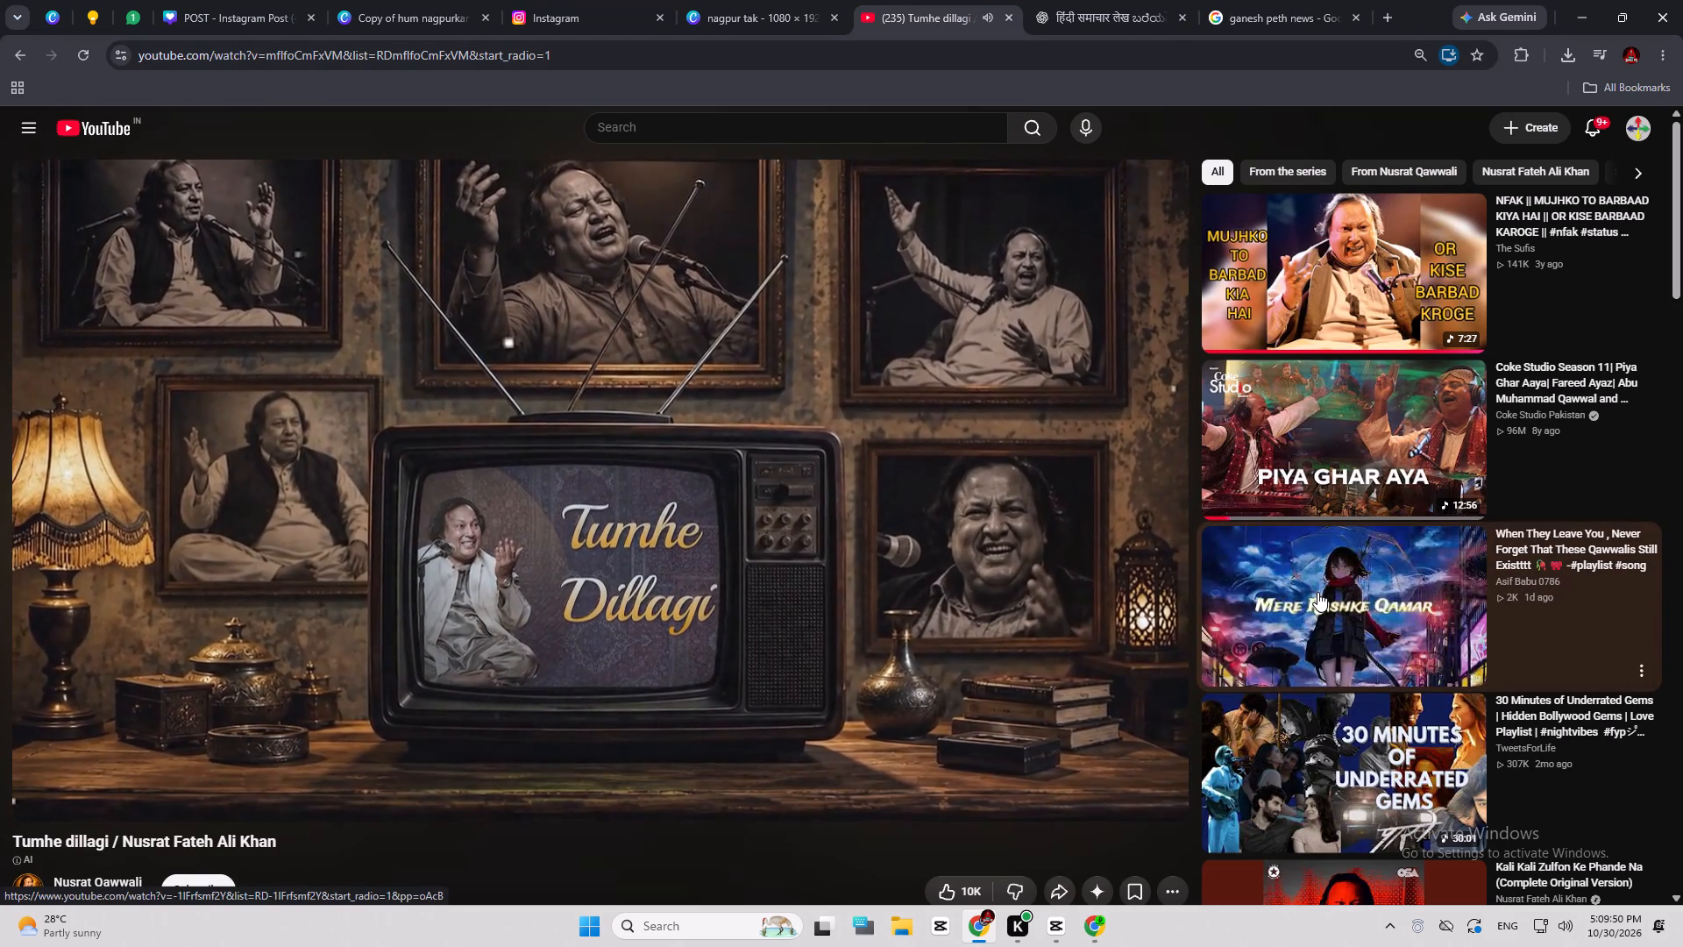
Browse the suggested qawwali videos on YouTube, play Coke Studio Season 11 Piya Ghar Aaya, and skip its opening advertisement.
click(1317, 592)
click(1358, 462)
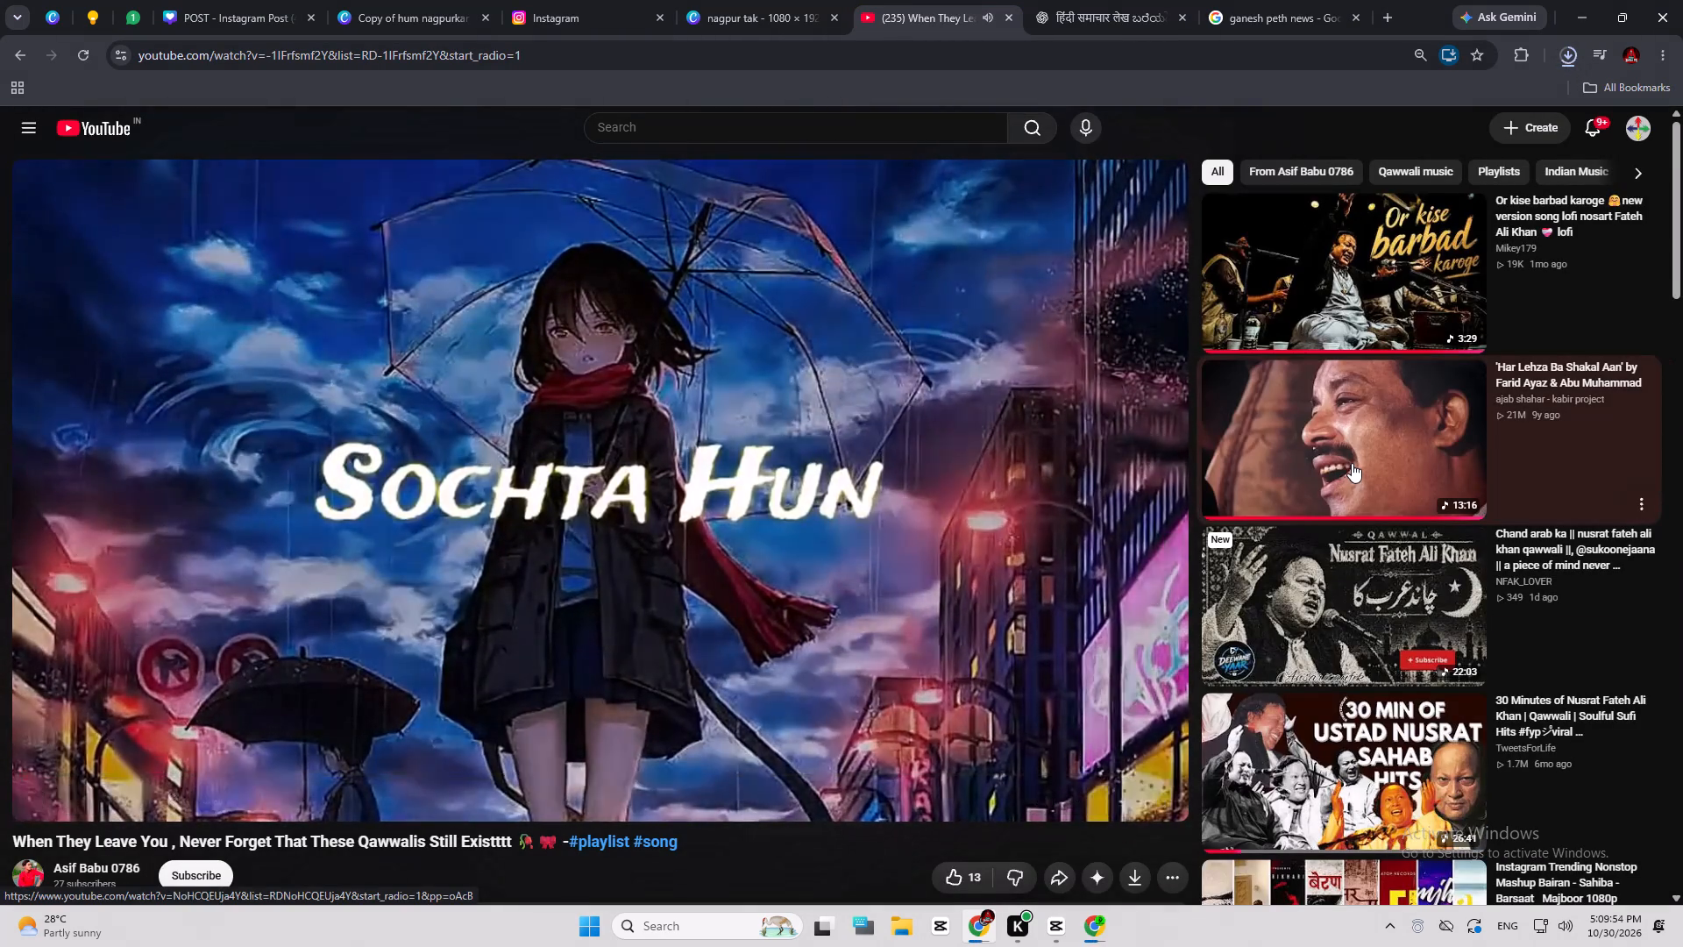
click(1351, 463)
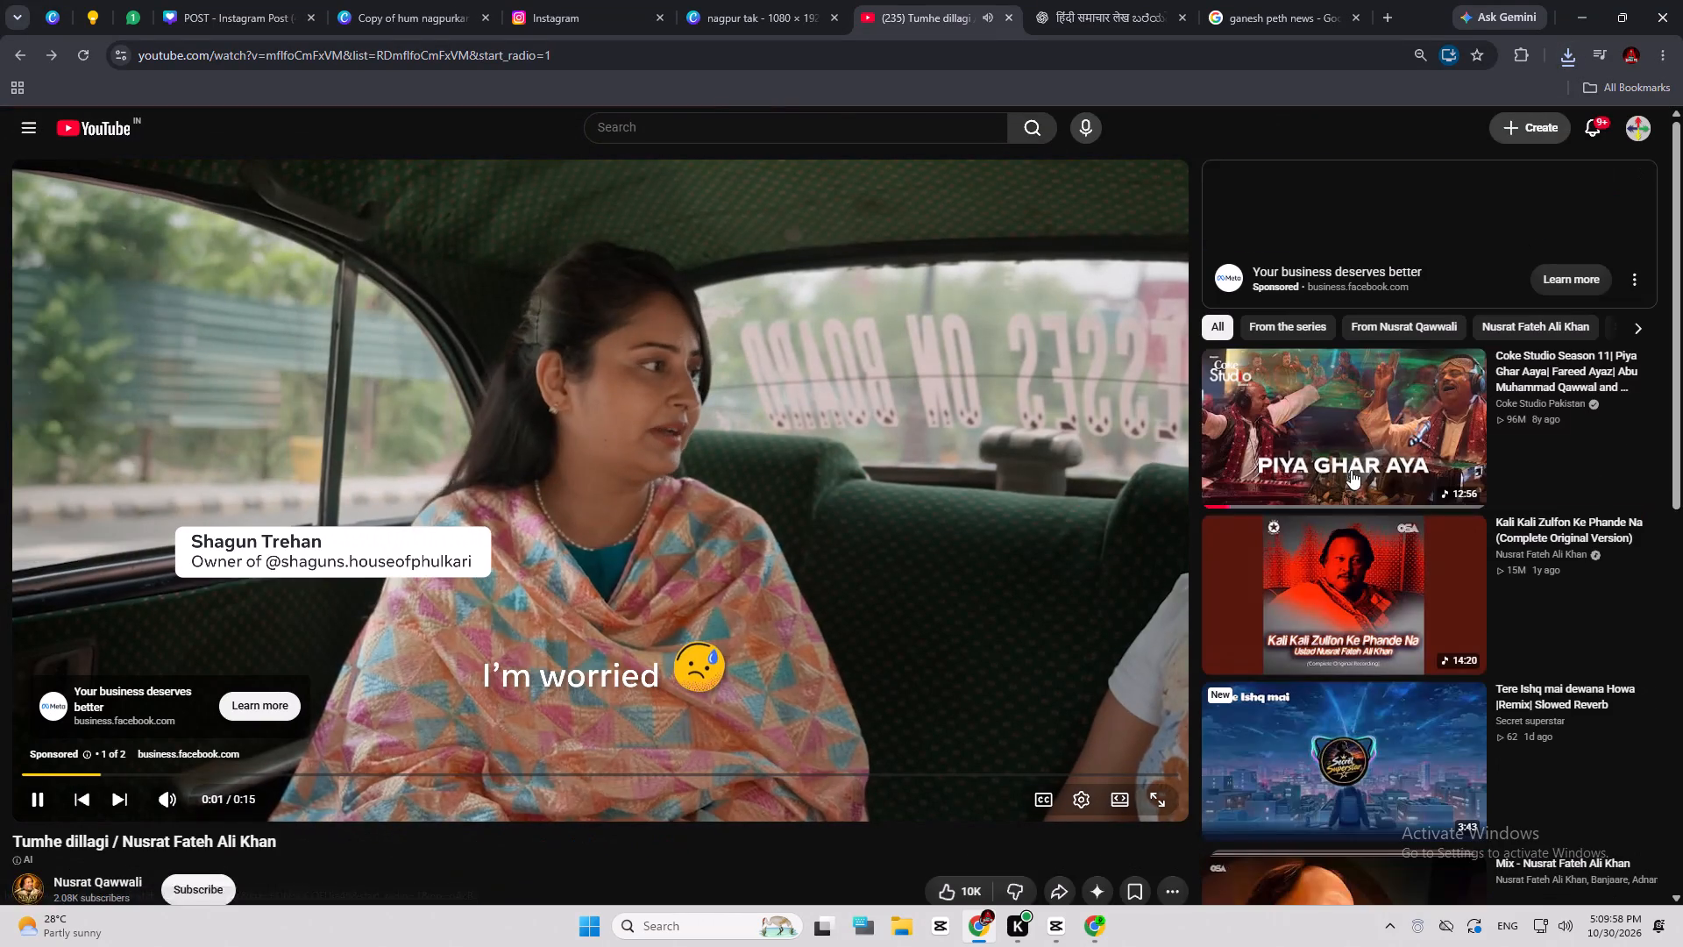
click(1354, 433)
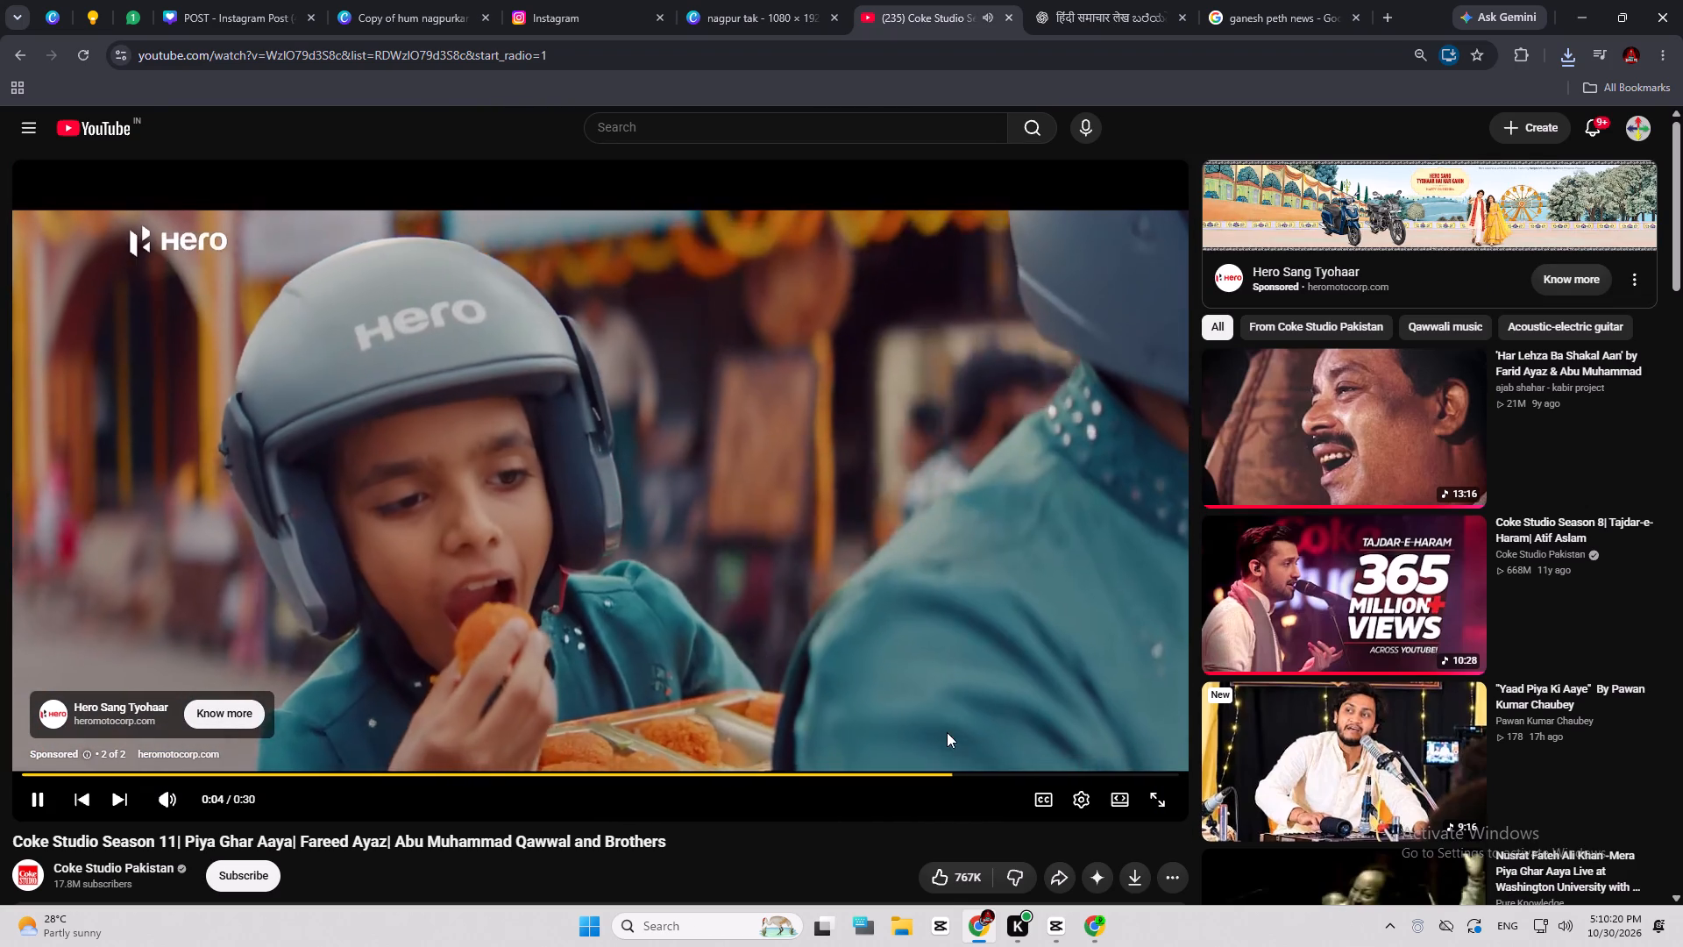
click(1129, 757)
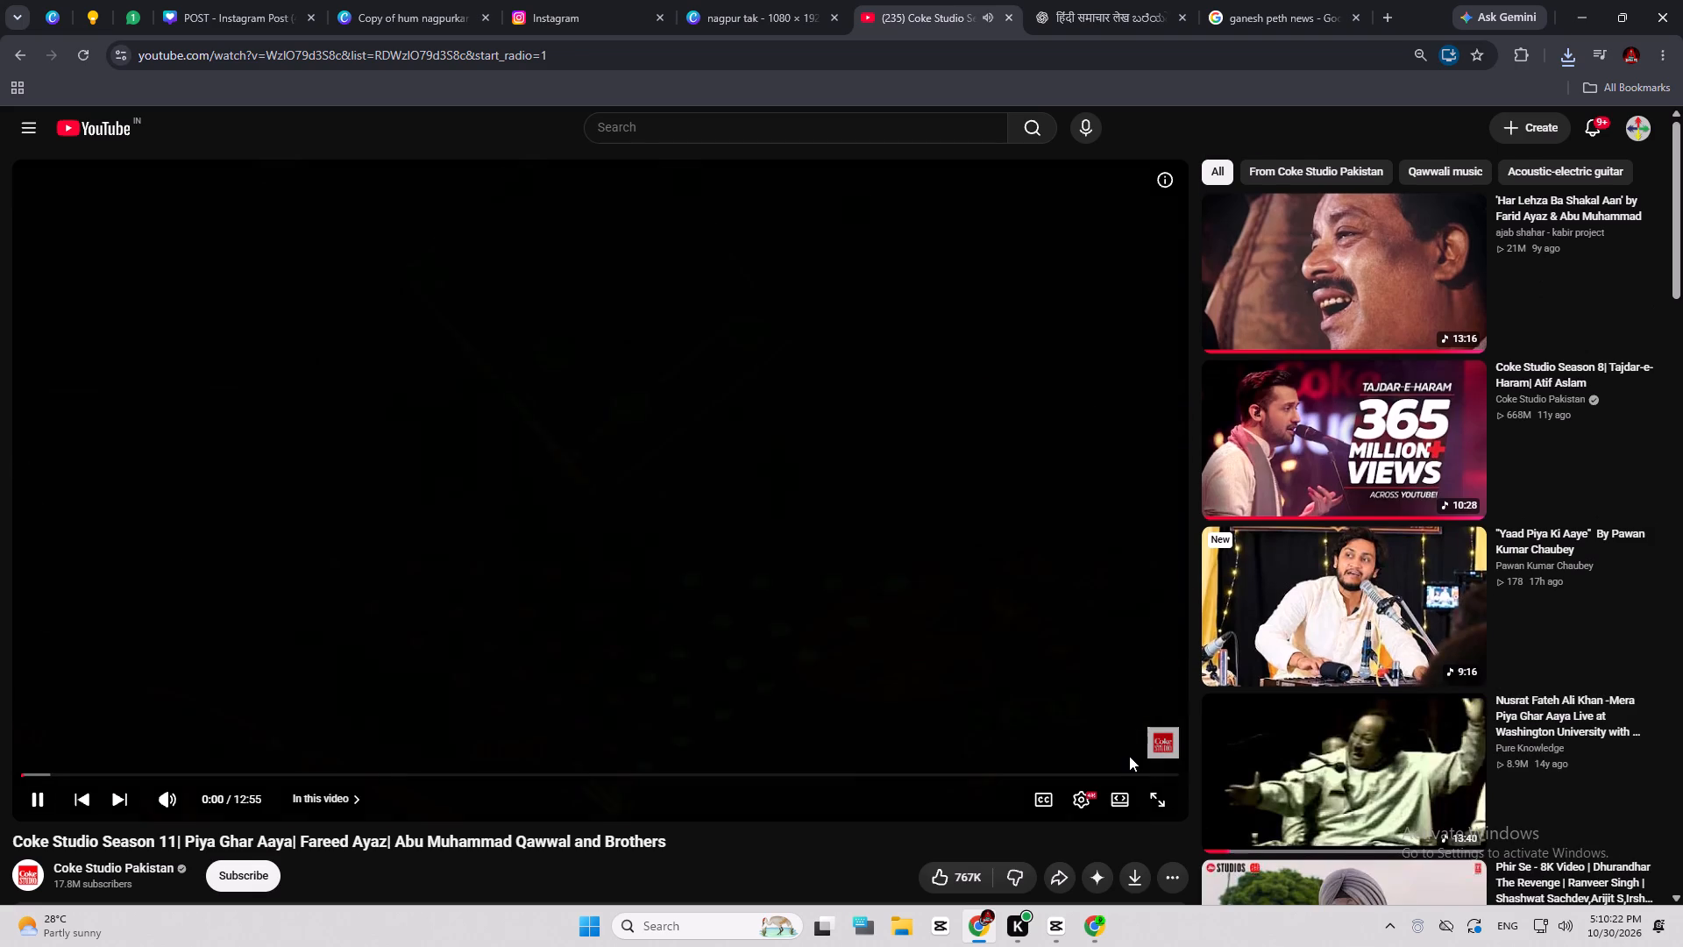
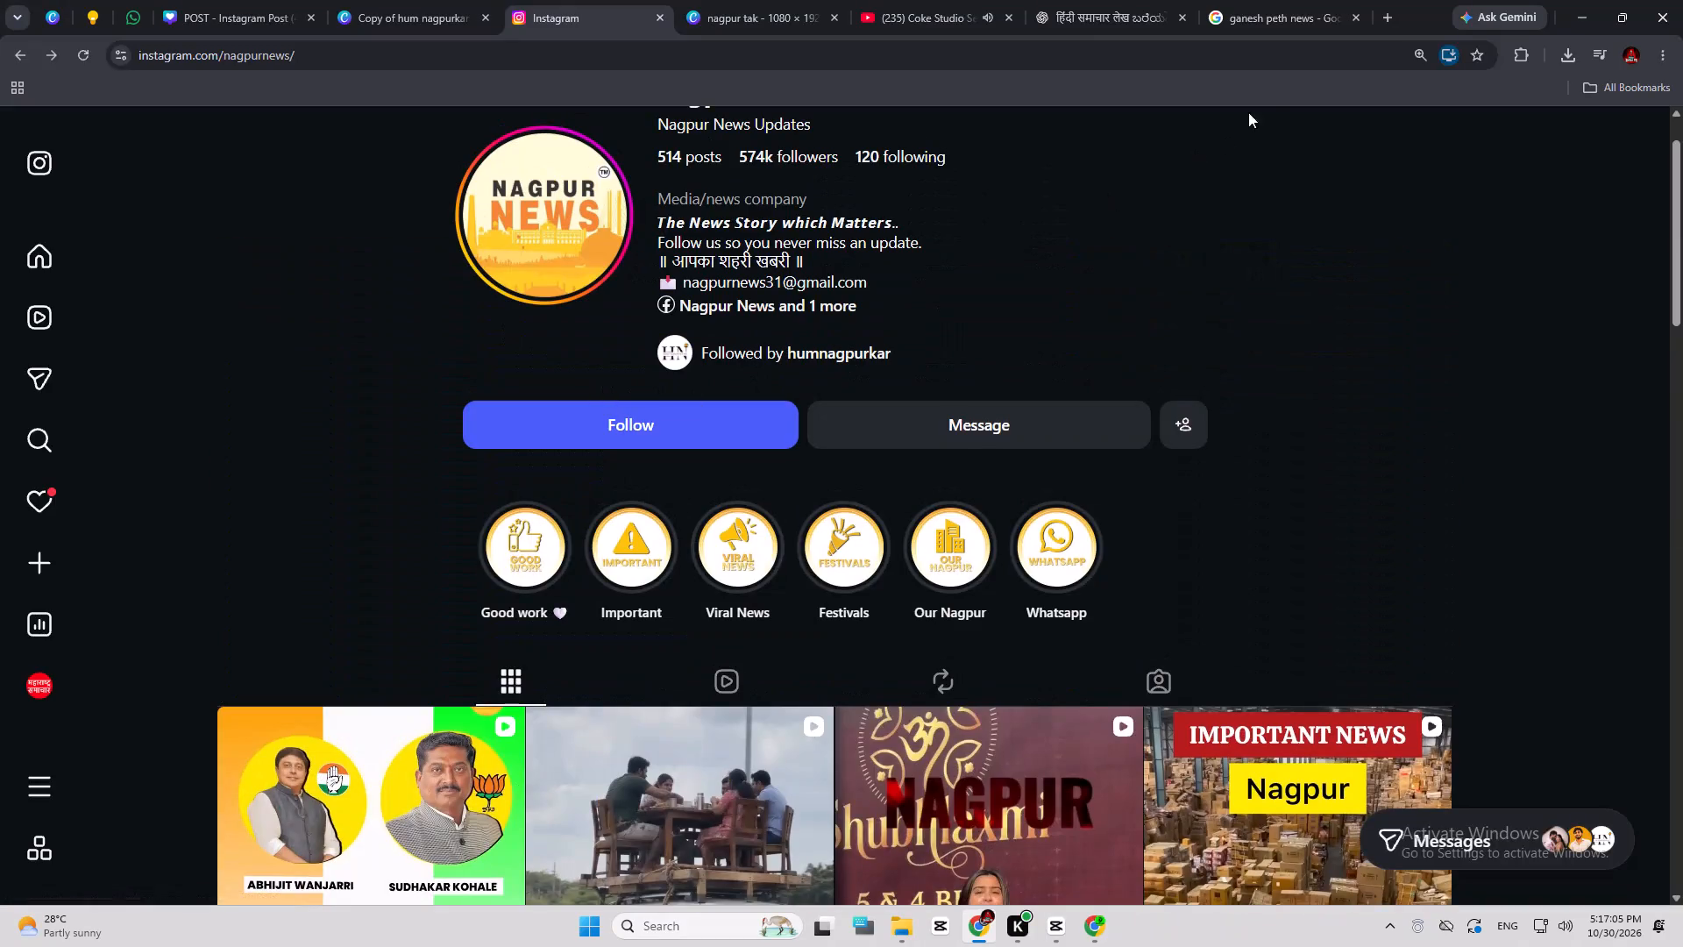
Search Google for "nagpur news" in the browser tab holding the earlier Ganeshpeth news search.
click(1288, 8)
click(1149, 53)
text(nagpur news)
key(Return)
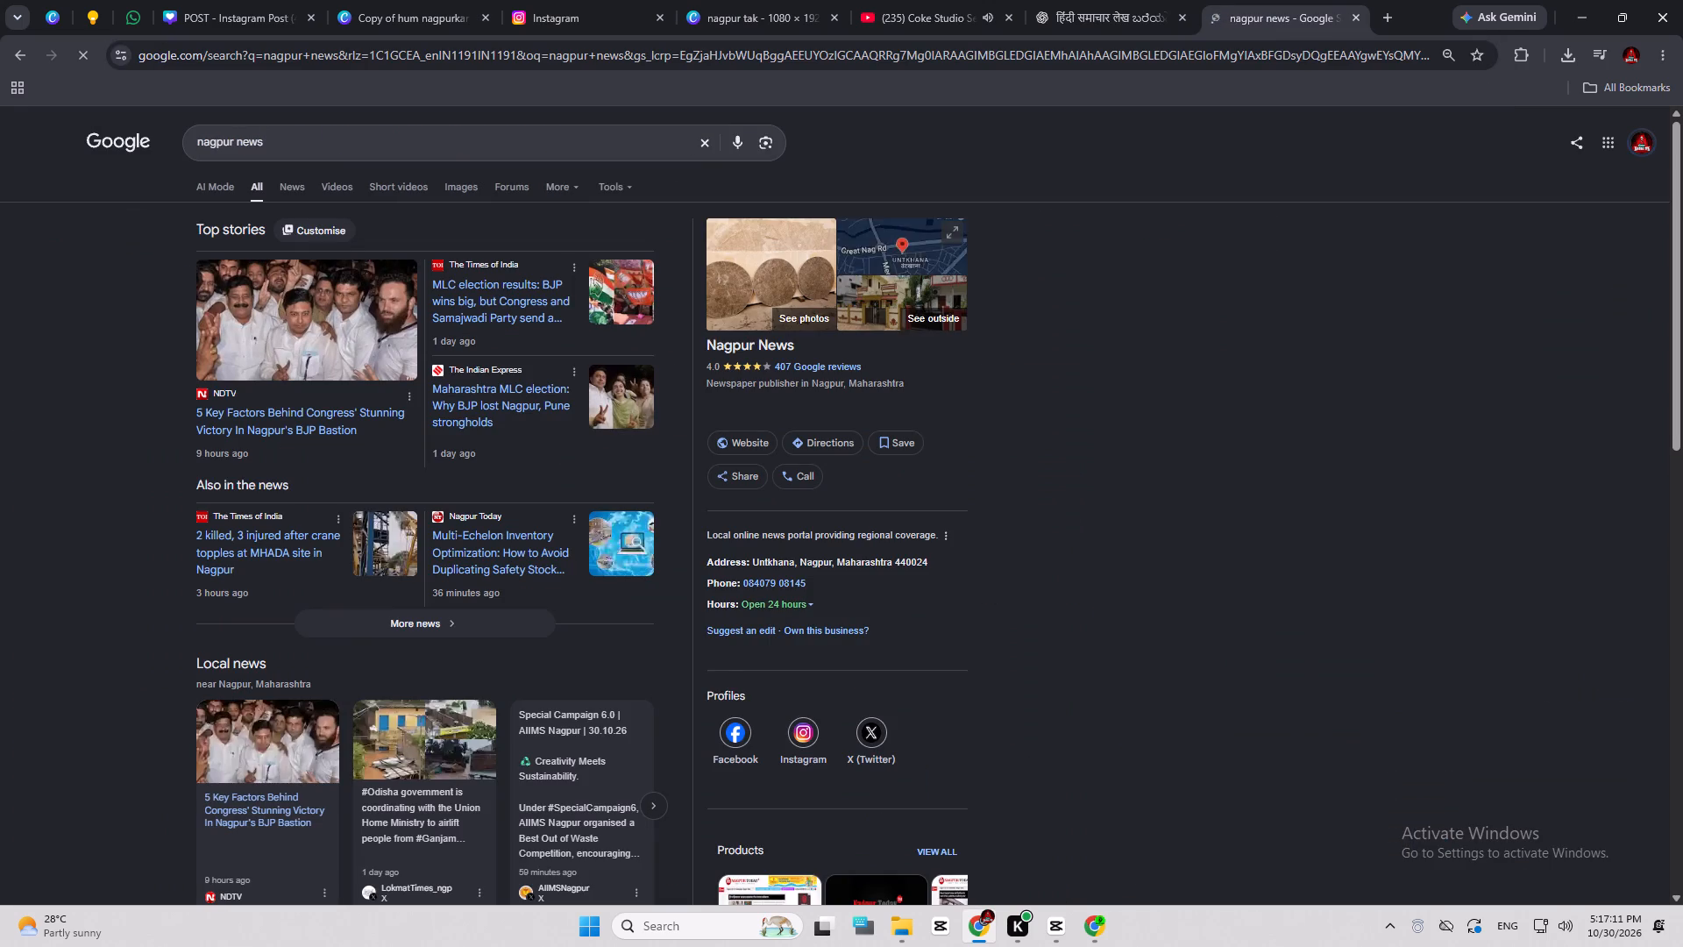
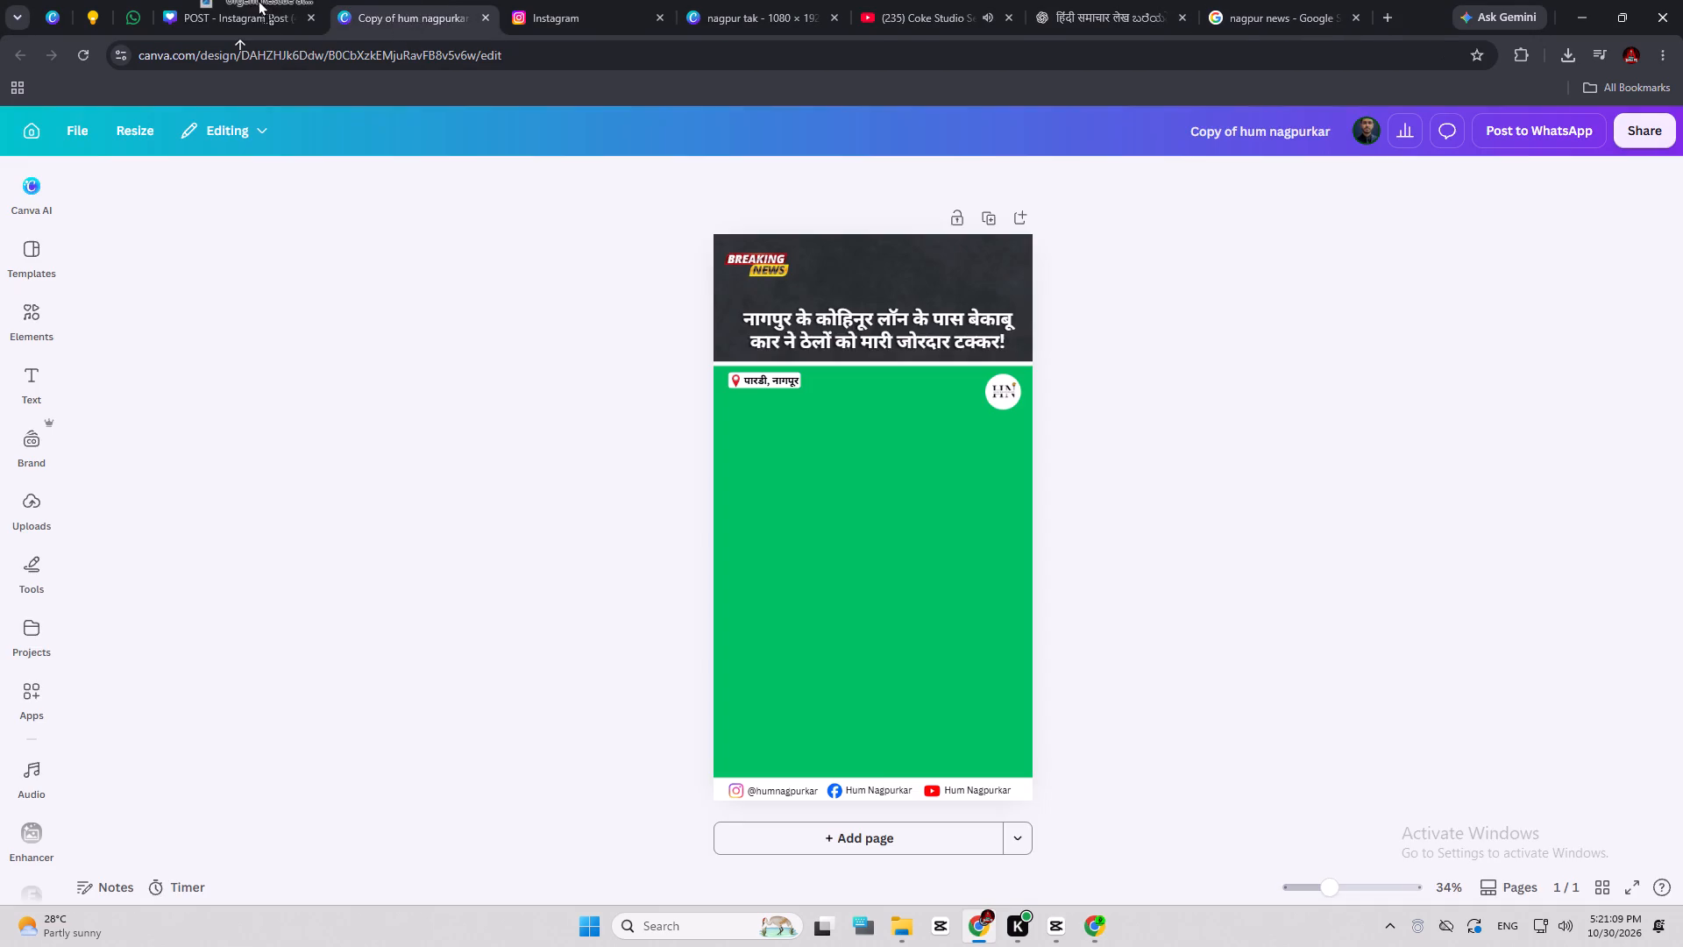
drag(258, 0, 751, 424)
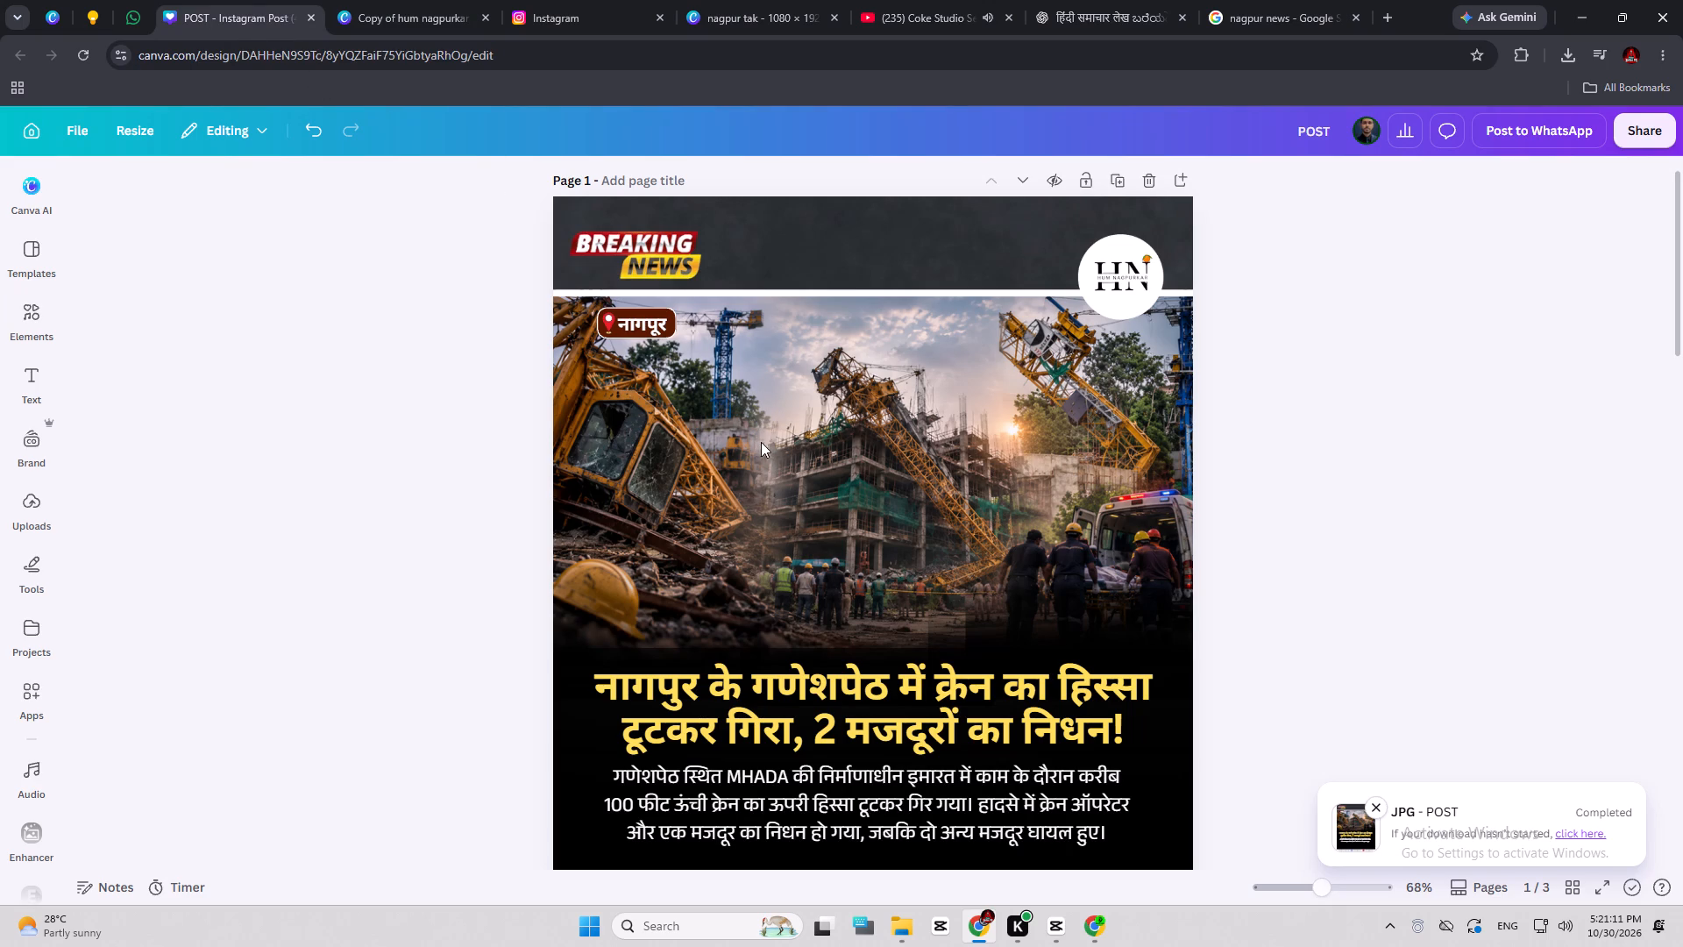
drag(862, 583, 880, 492)
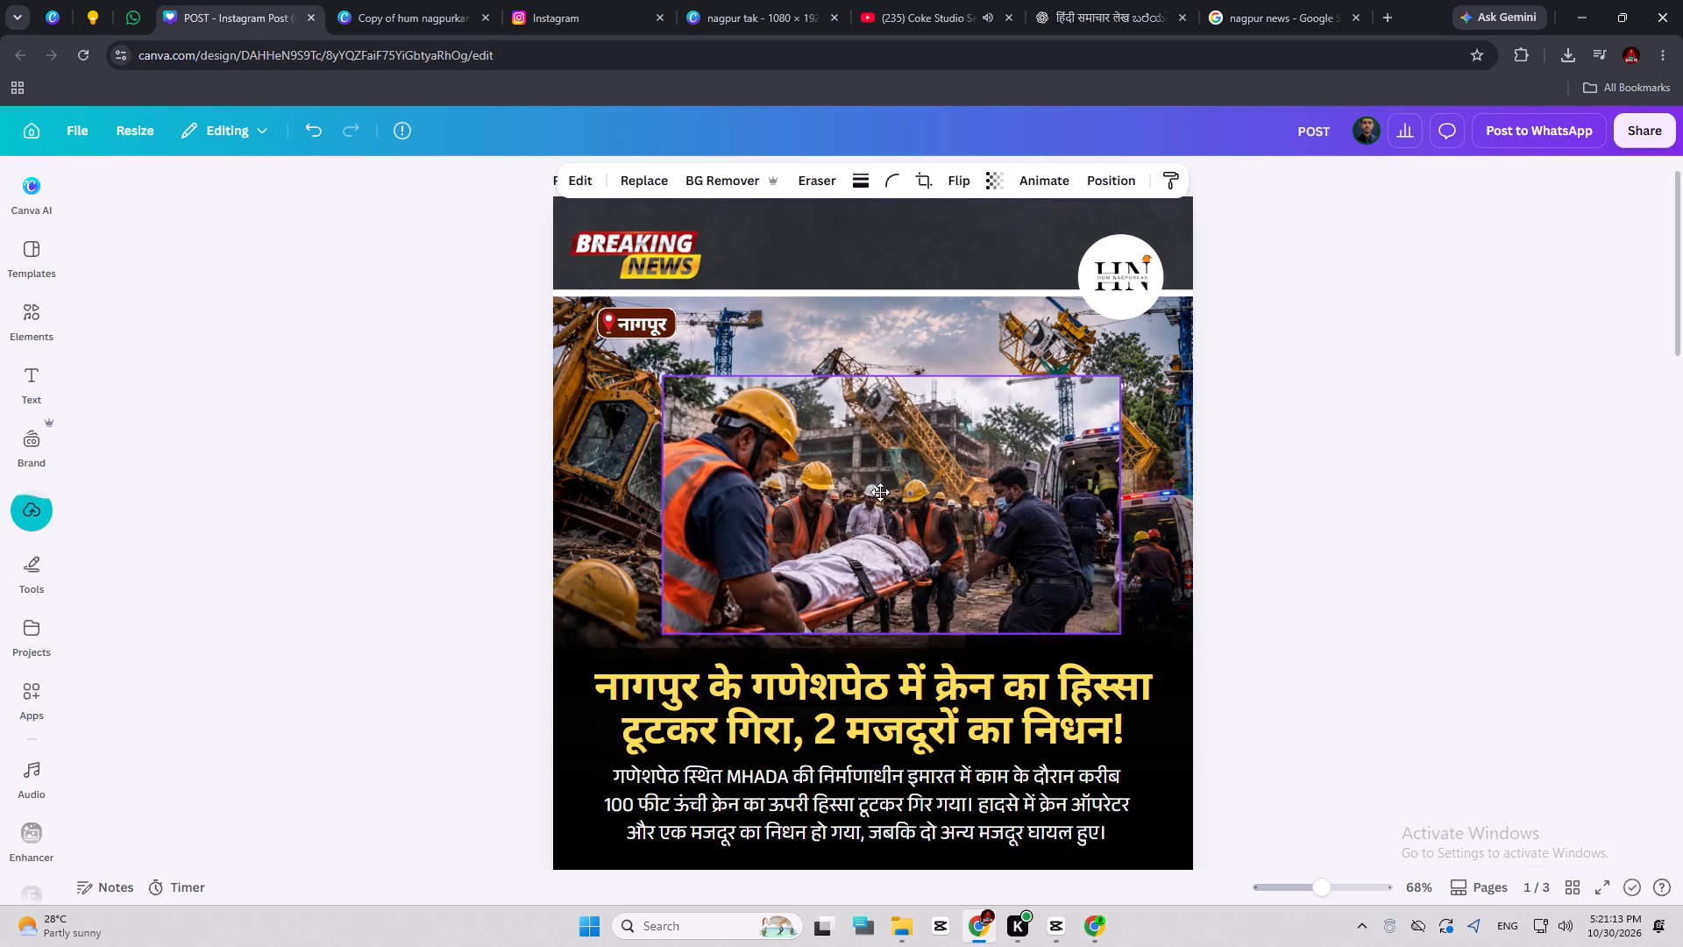
drag(880, 492, 870, 474)
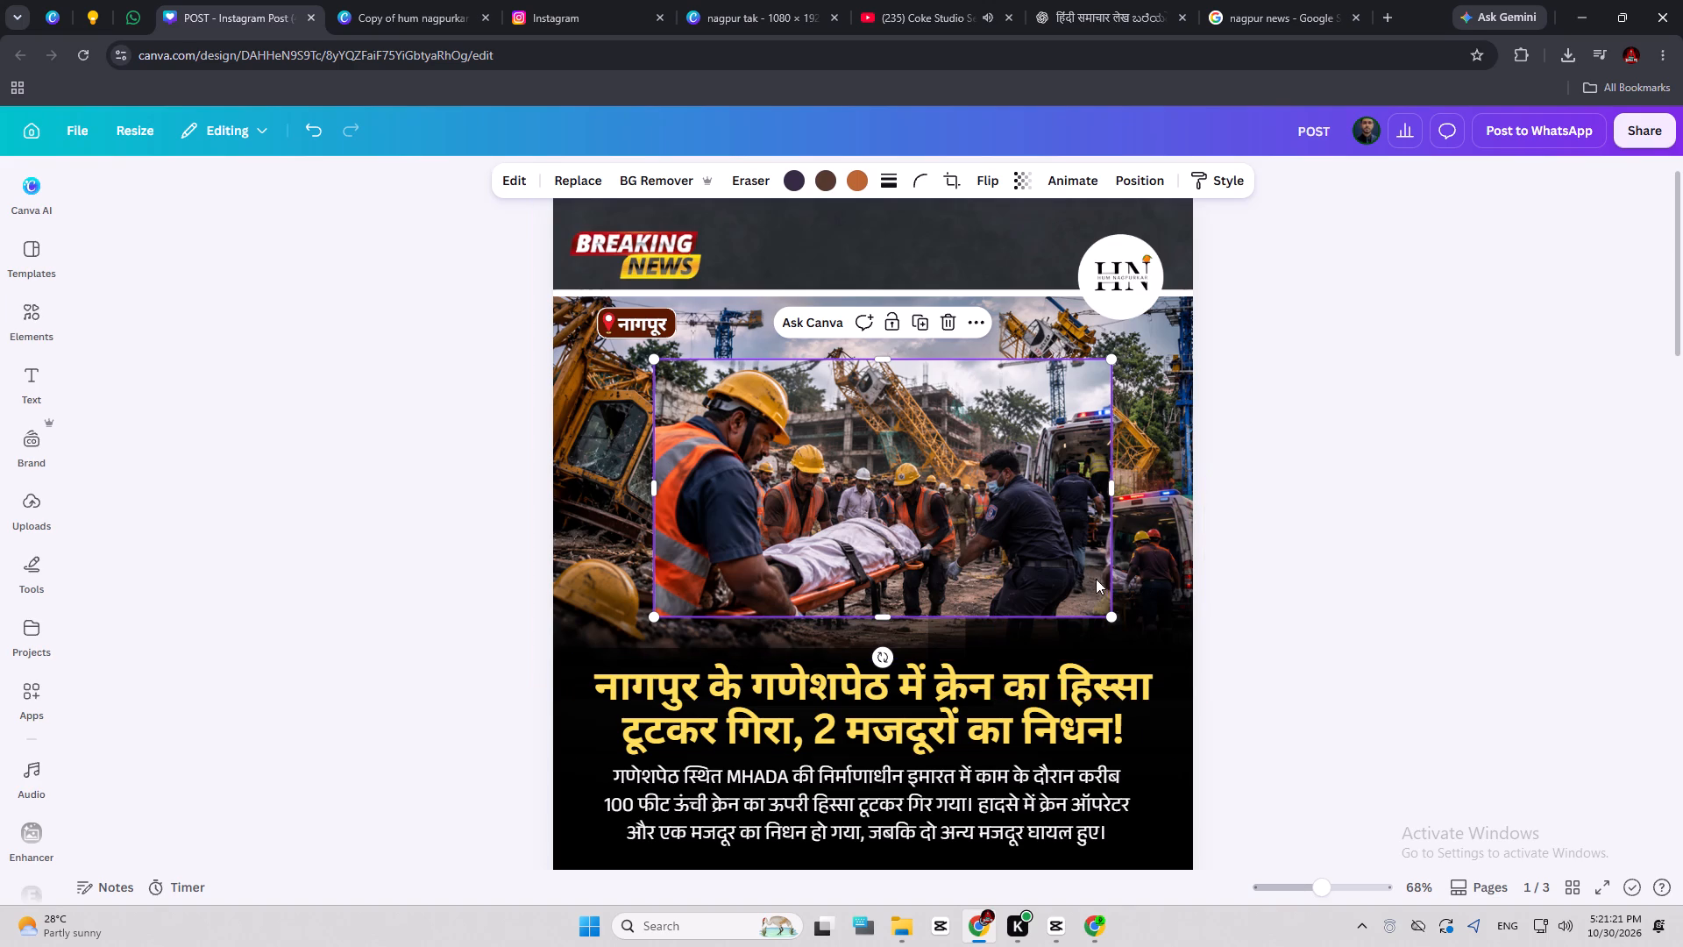
drag(918, 547, 849, 564)
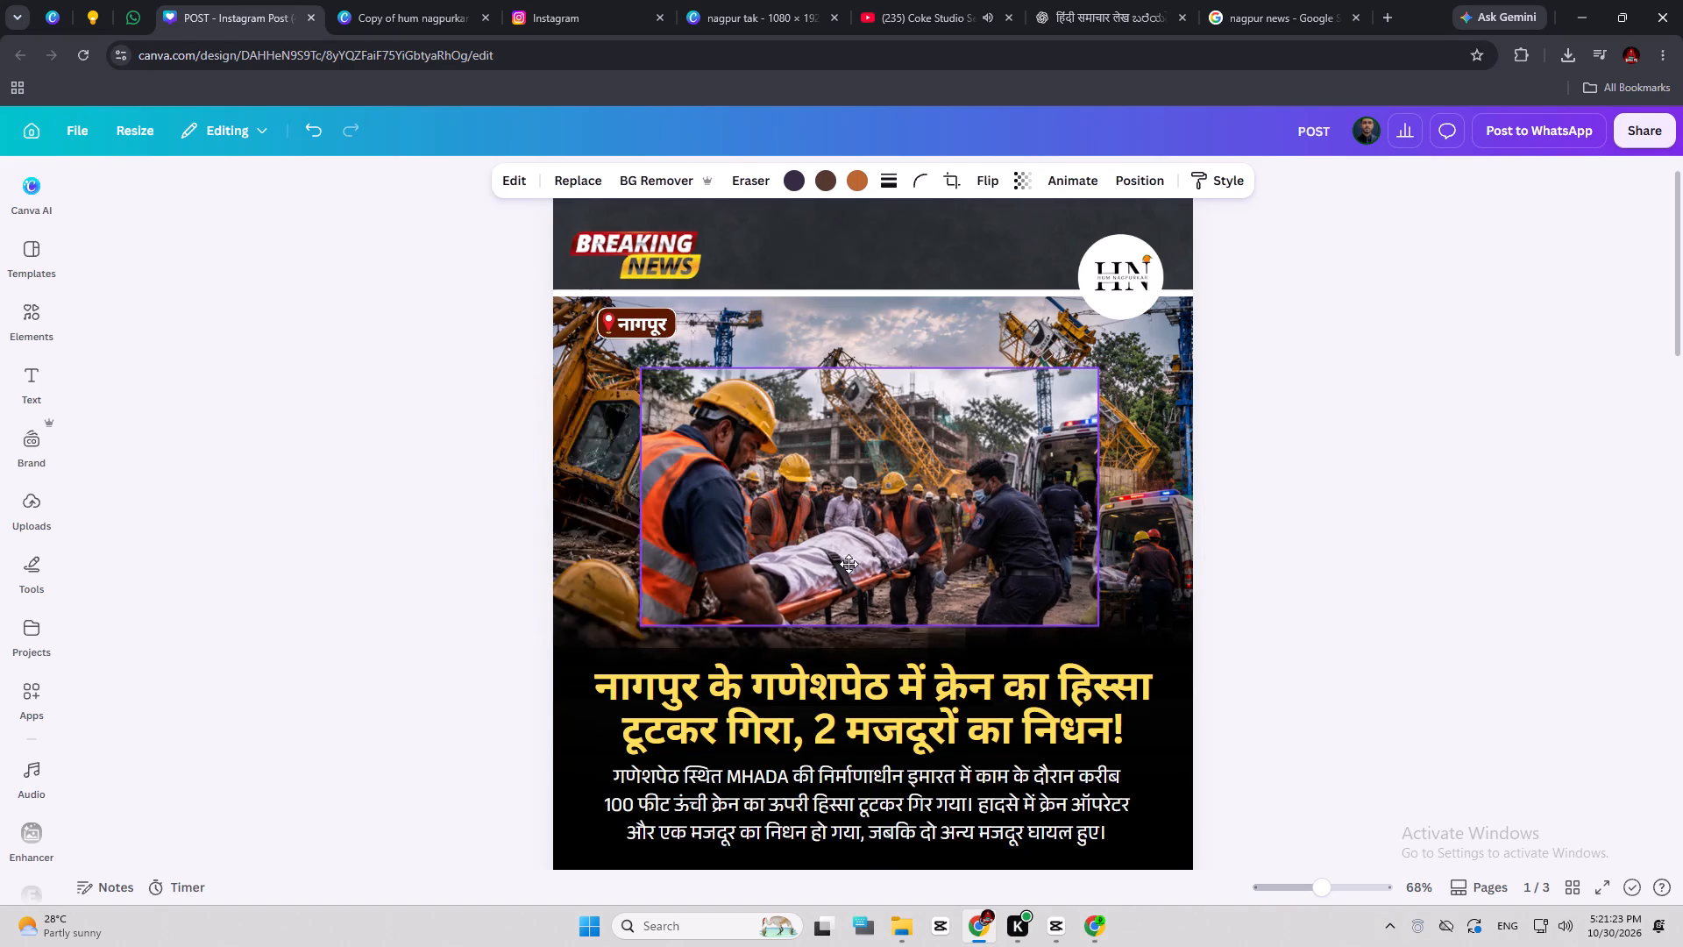
drag(849, 564, 869, 563)
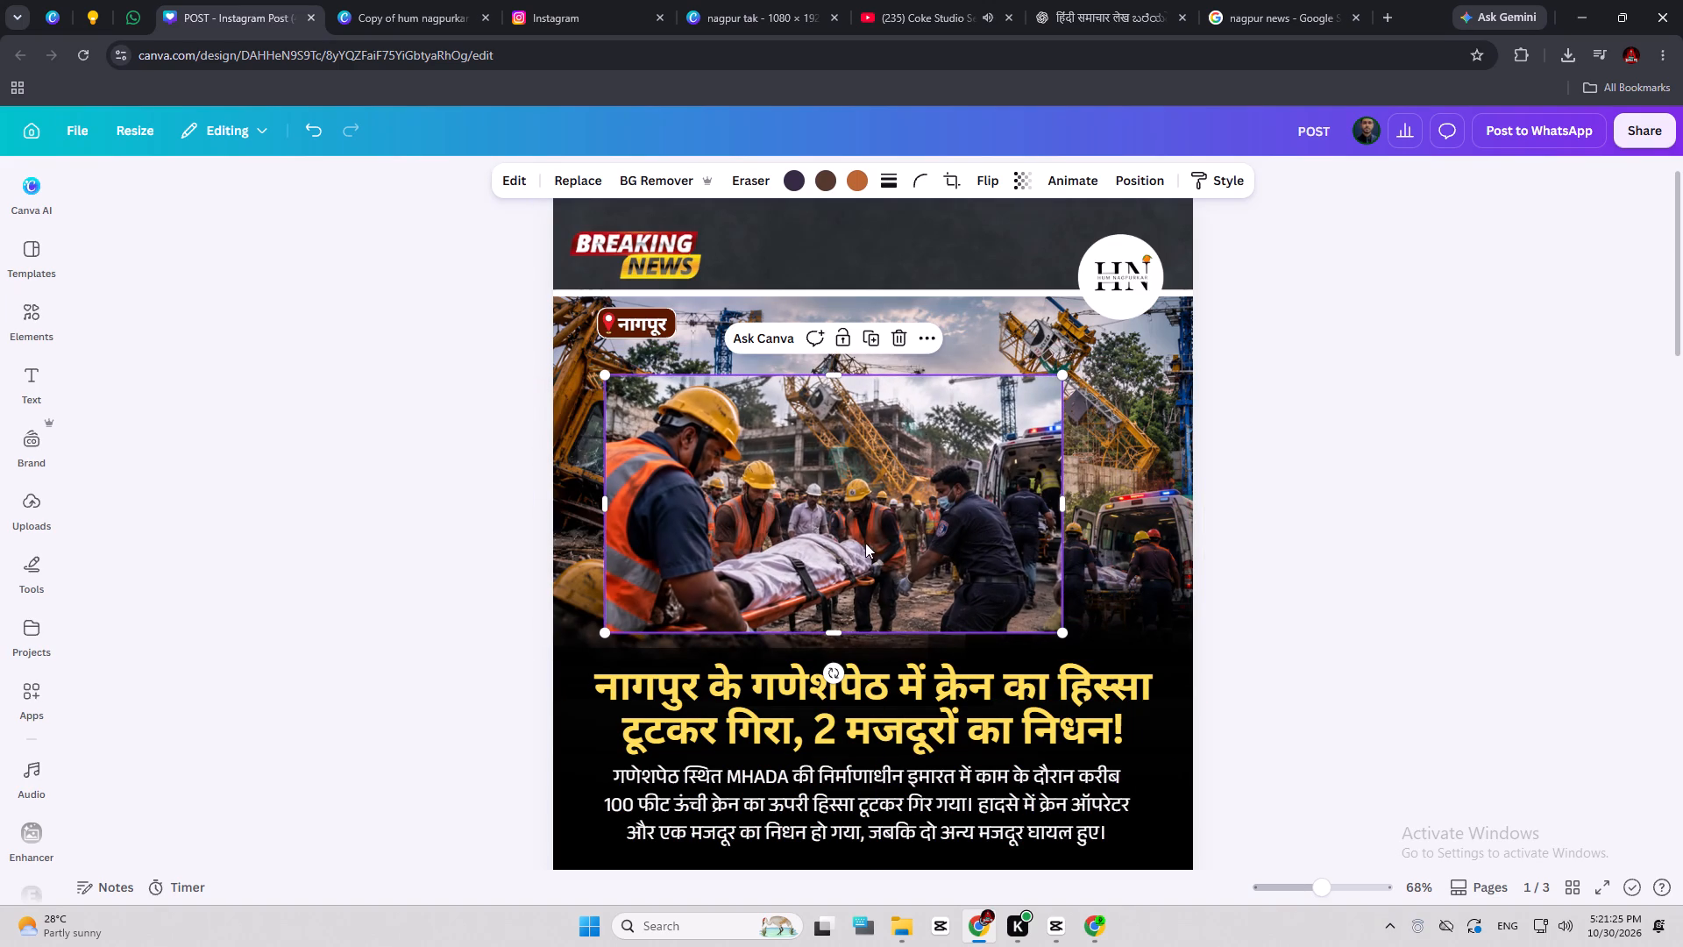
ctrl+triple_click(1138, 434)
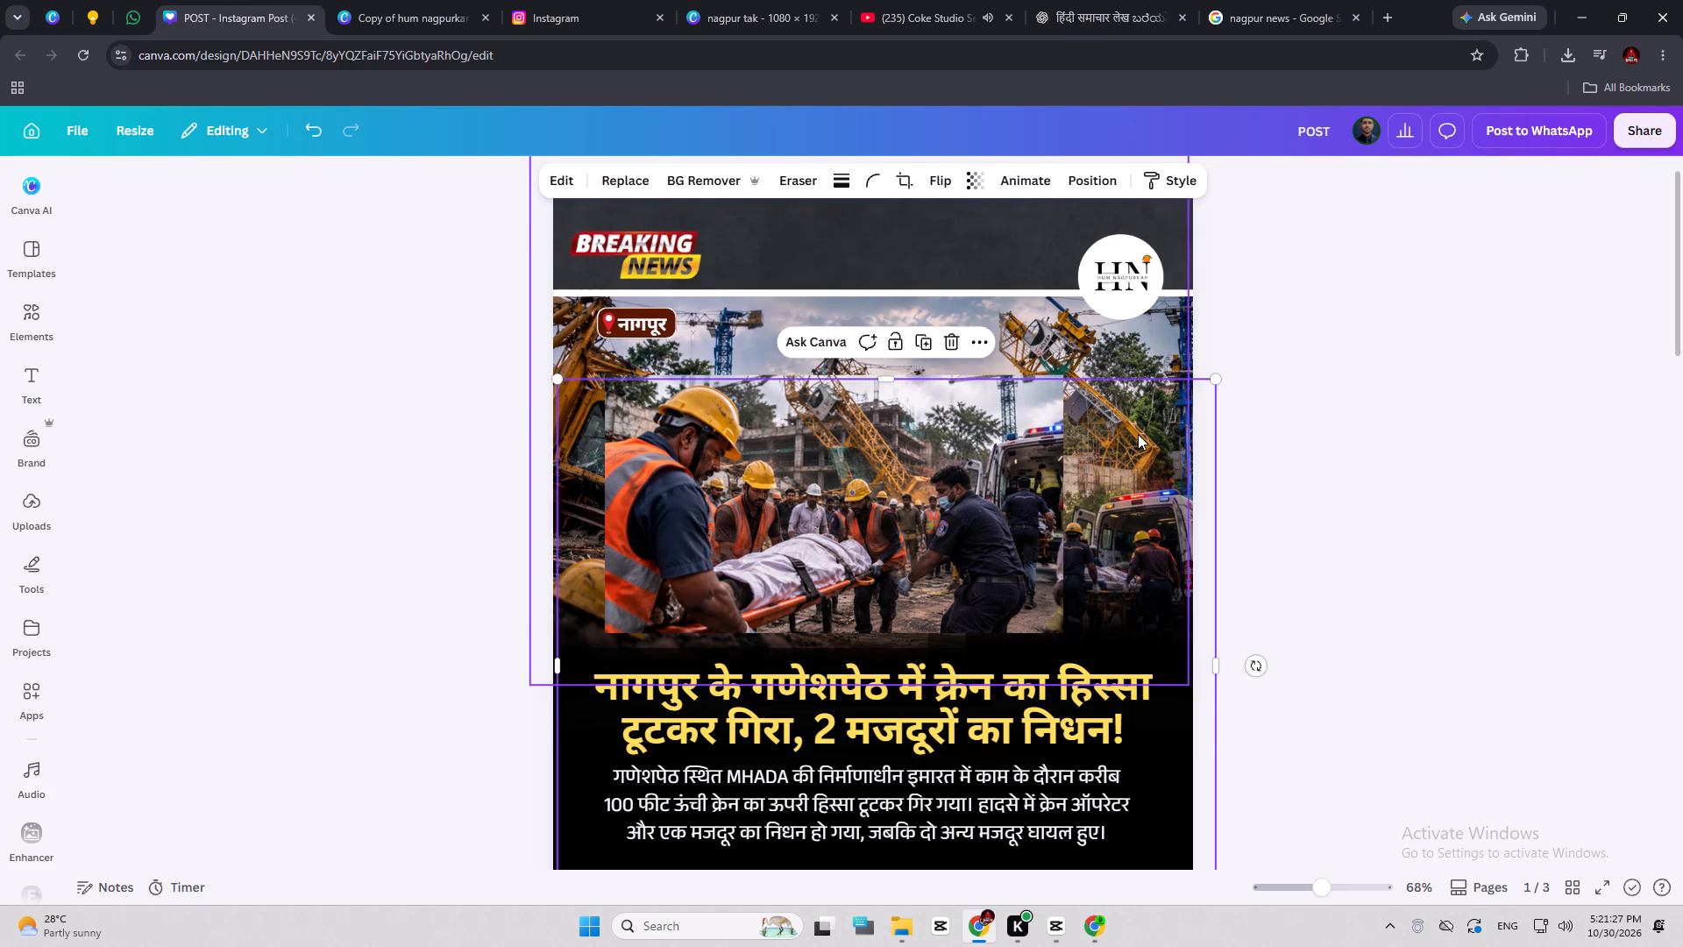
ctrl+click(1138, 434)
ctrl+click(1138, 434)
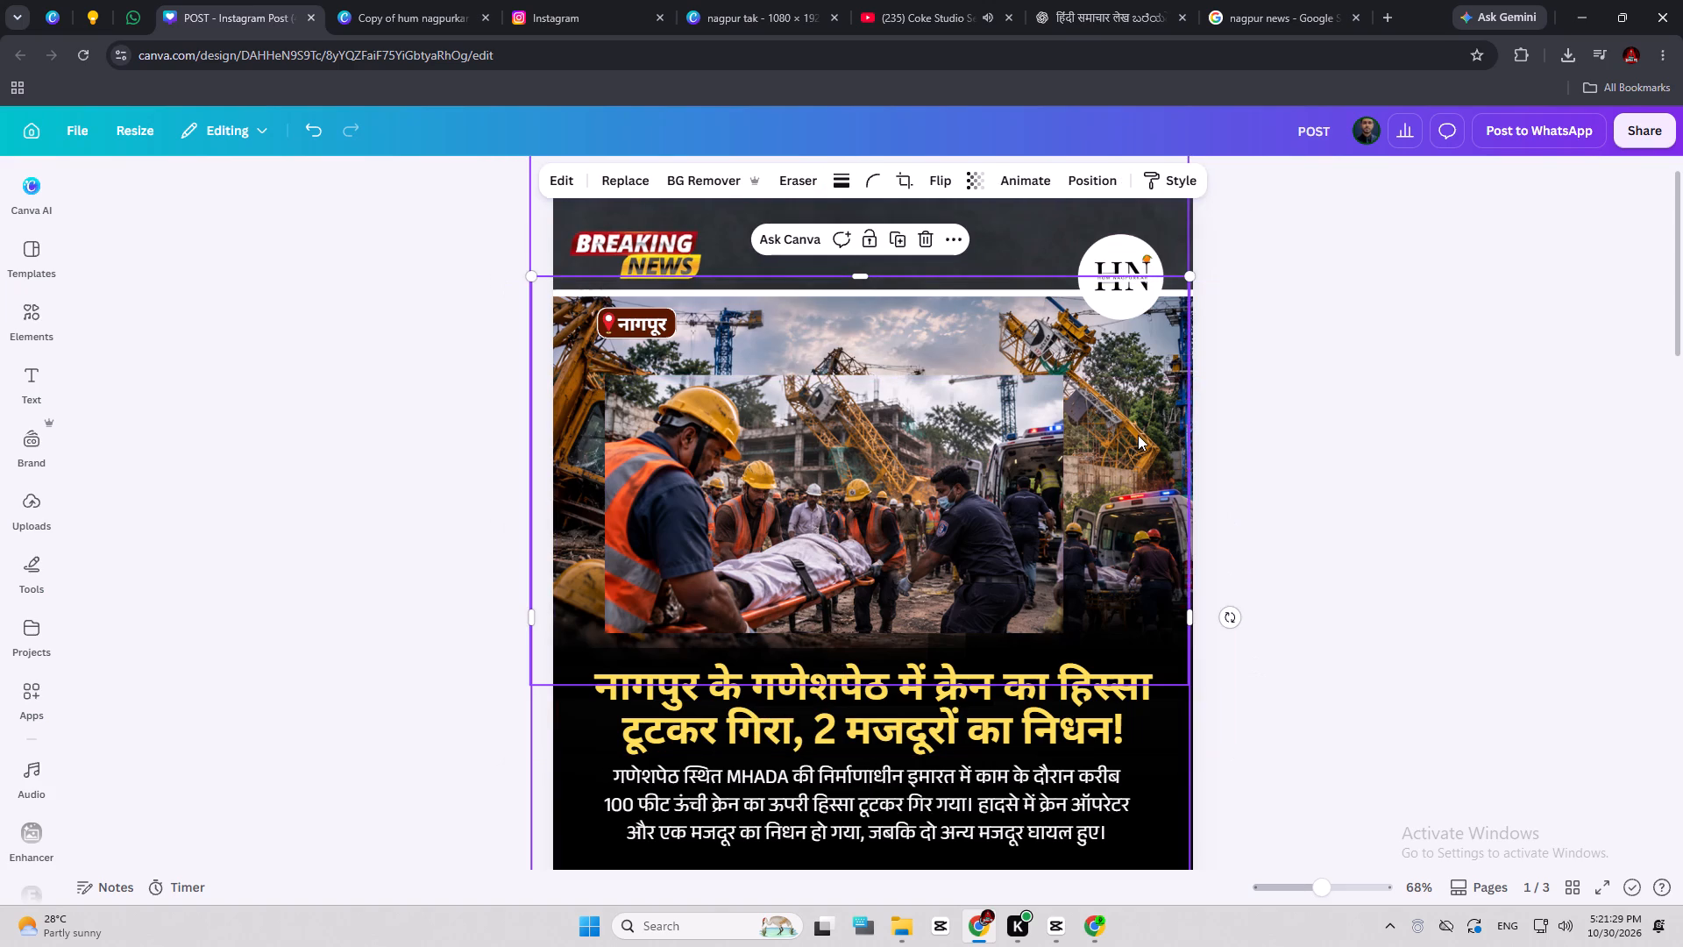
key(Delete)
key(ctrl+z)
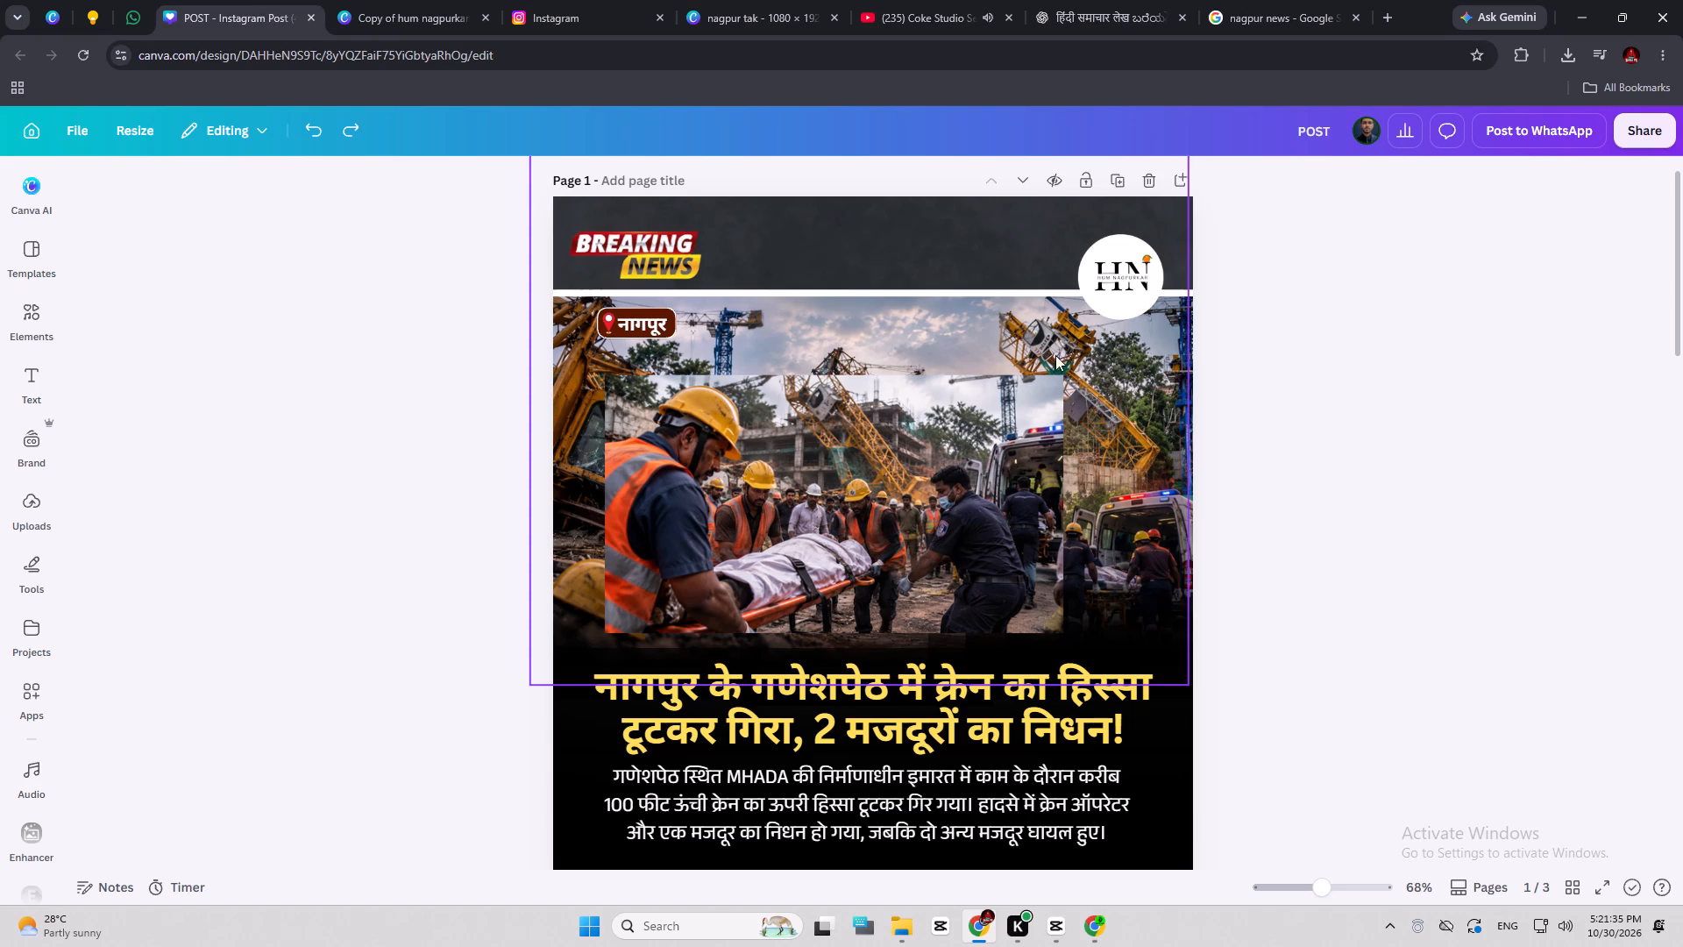
Delete the old crane collapse photo lying behind the new stretcher image on page 1.
ctrl+triple_click(1134, 386)
ctrl+click(1134, 386)
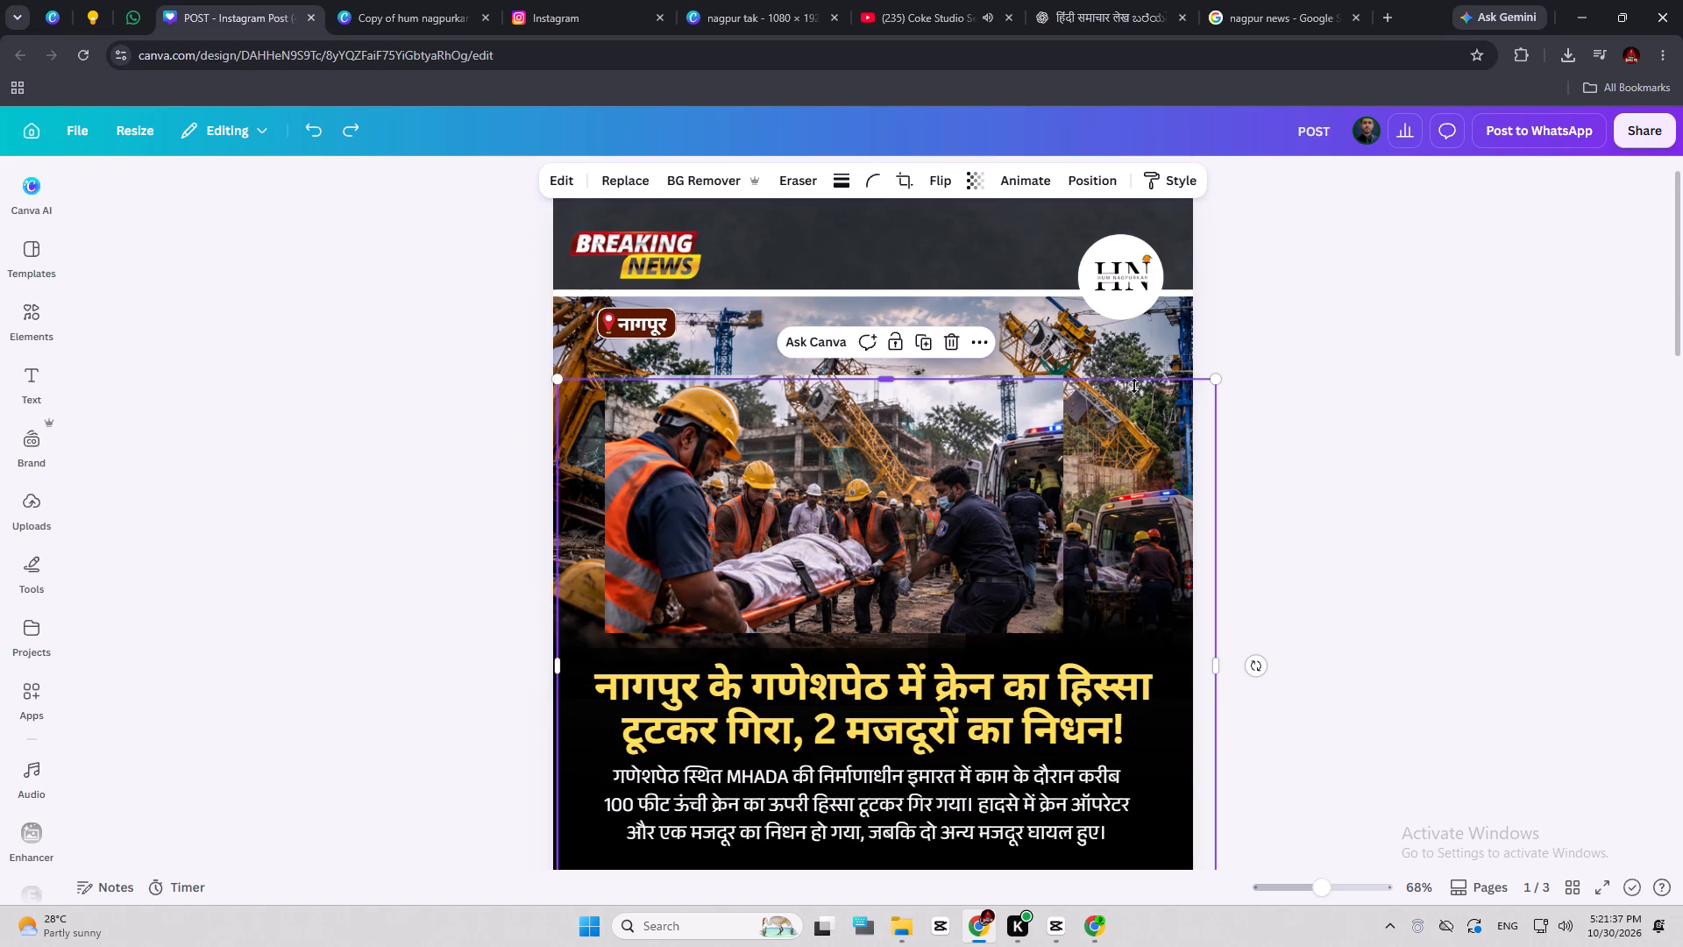
ctrl+click(1130, 406)
ctrl+click(1130, 406)
ctrl+click(1130, 406)
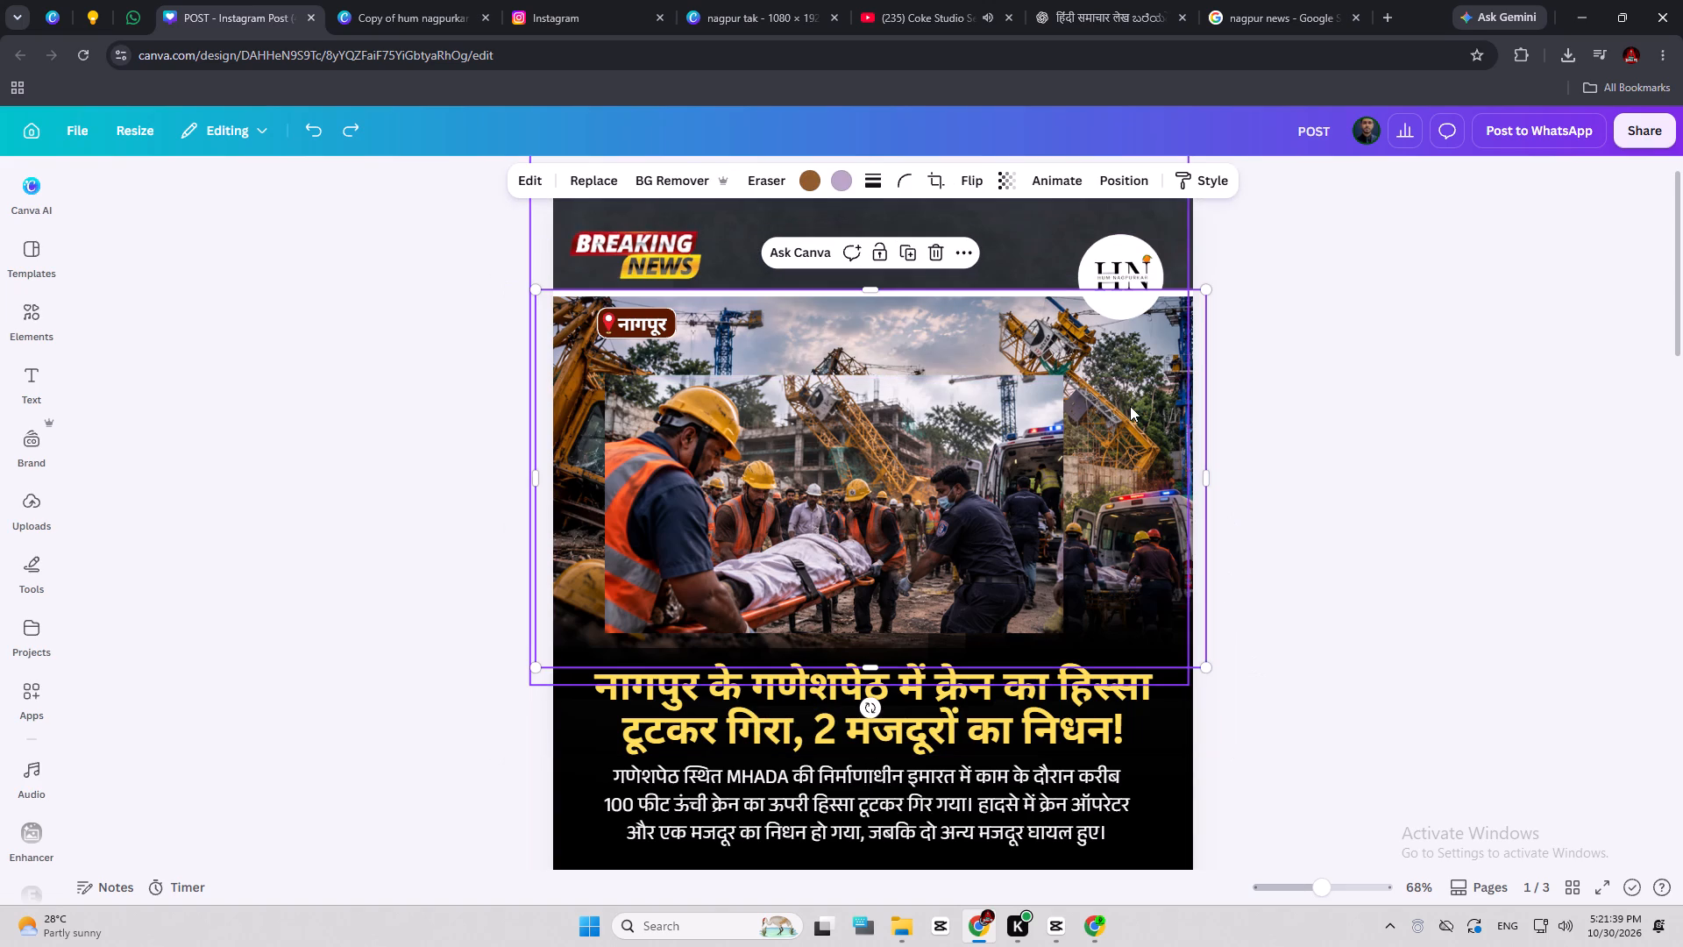
key(Delete)
Align the stretcher image beneath the header band and enlarge it to slightly beyond the page width, filling the space above the headline.
scroll(1282, 444, up, 1)
drag(894, 481, 892, 480)
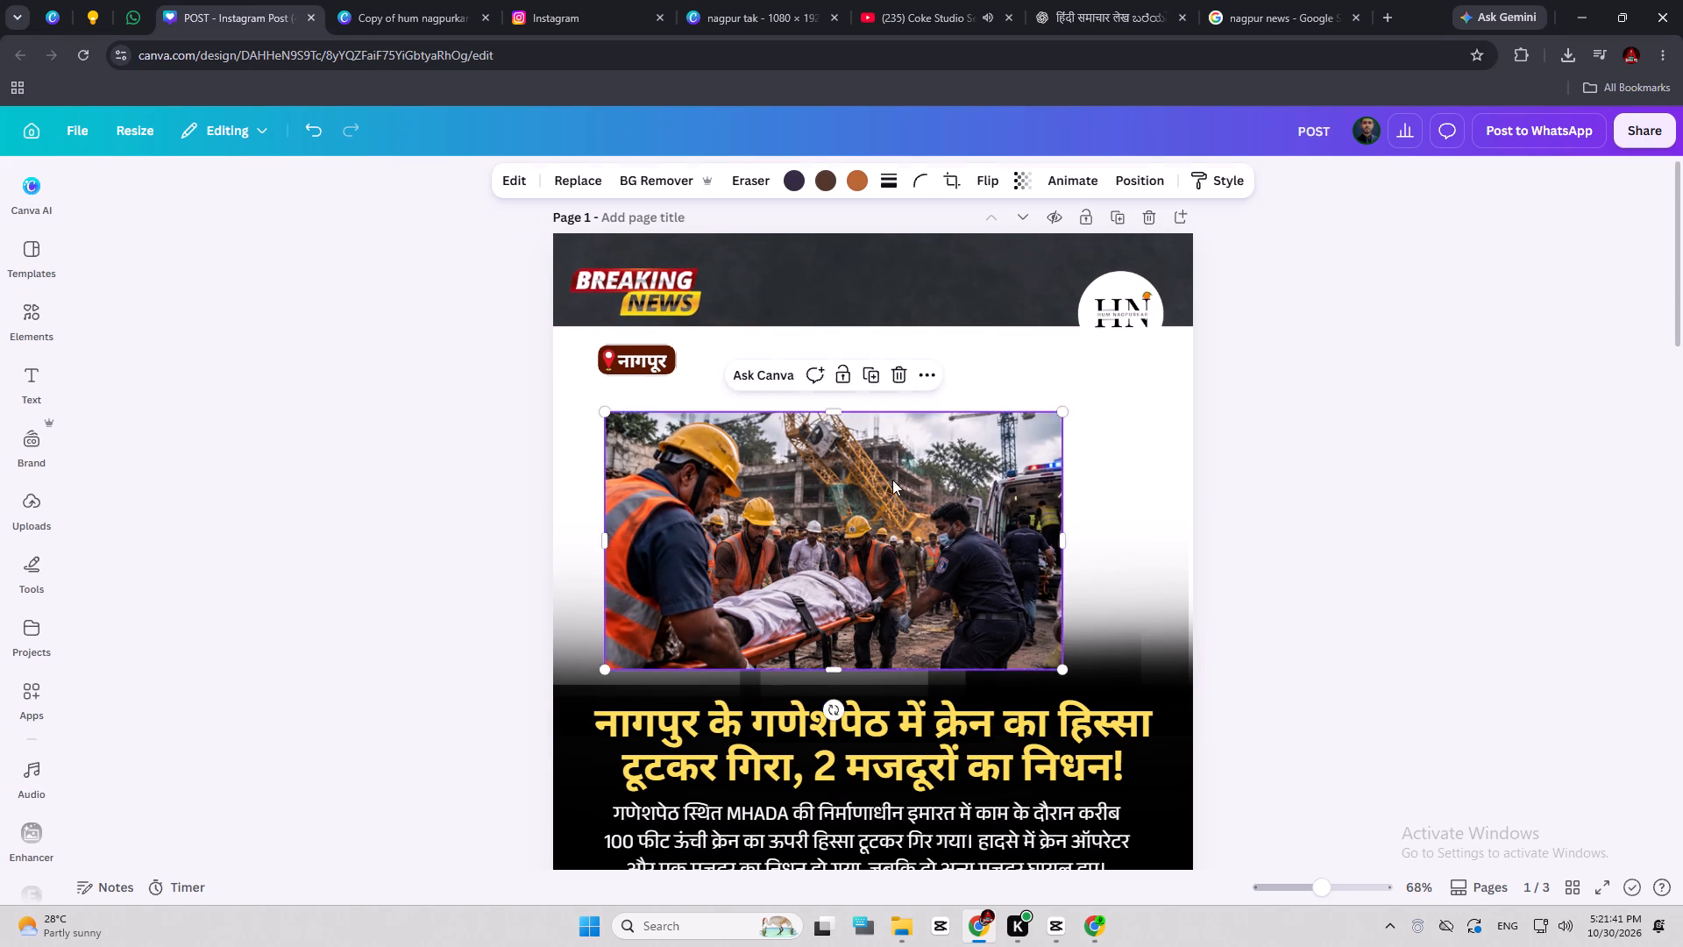
drag(892, 480, 839, 395)
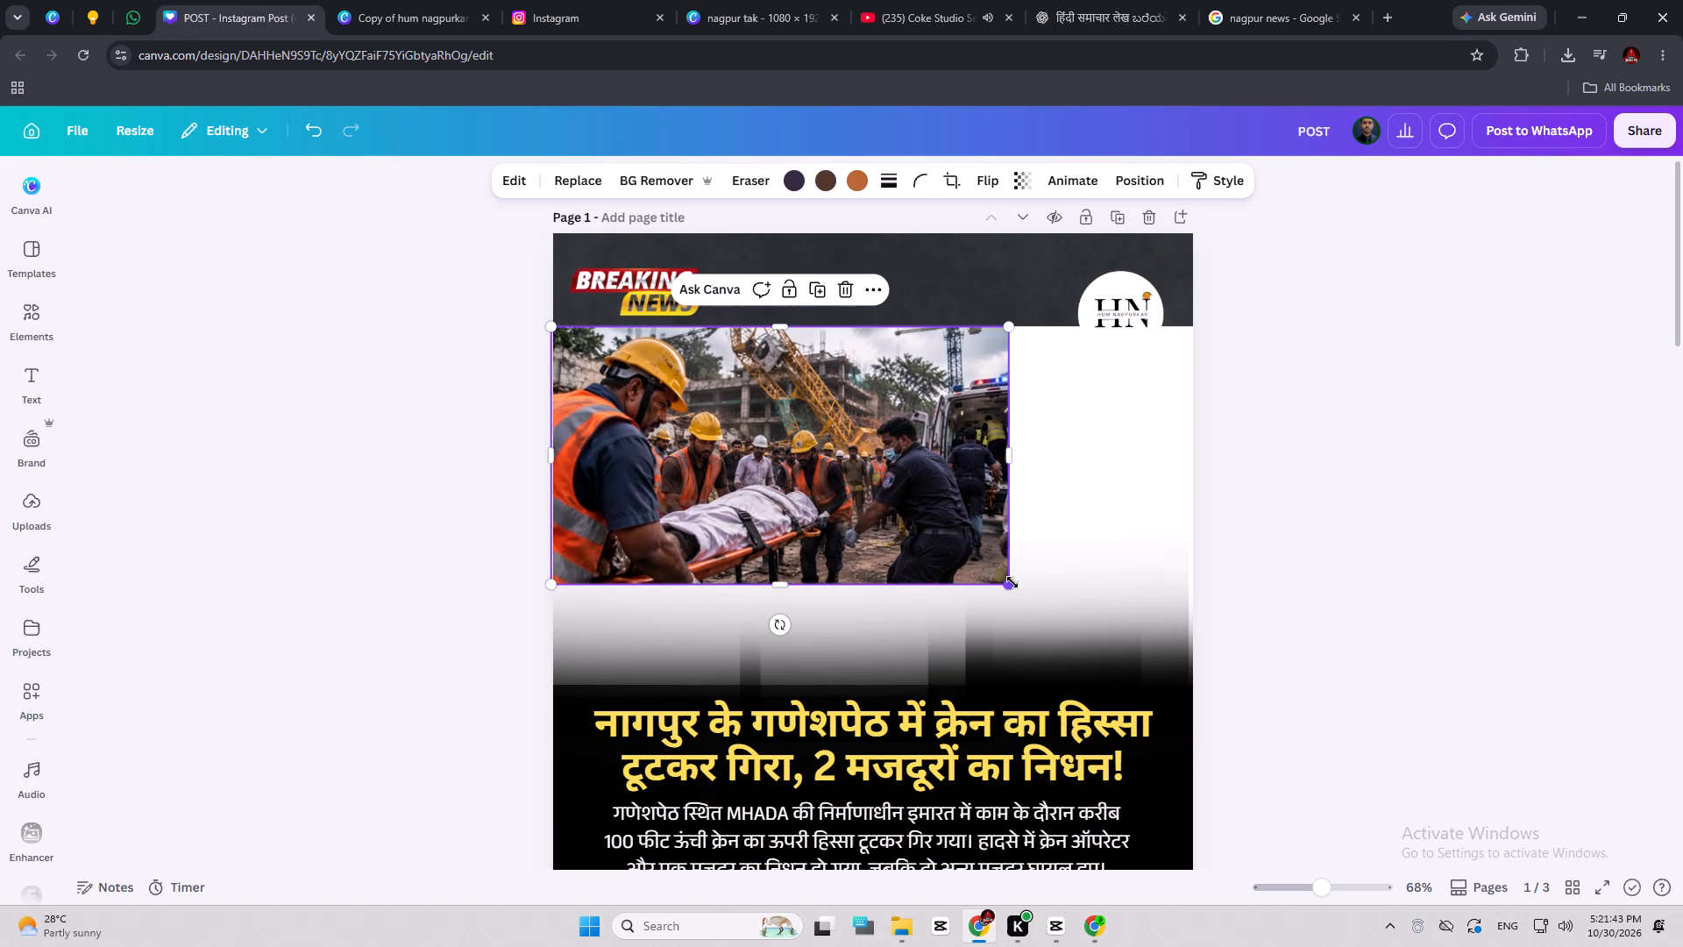
drag(1012, 582, 1185, 702)
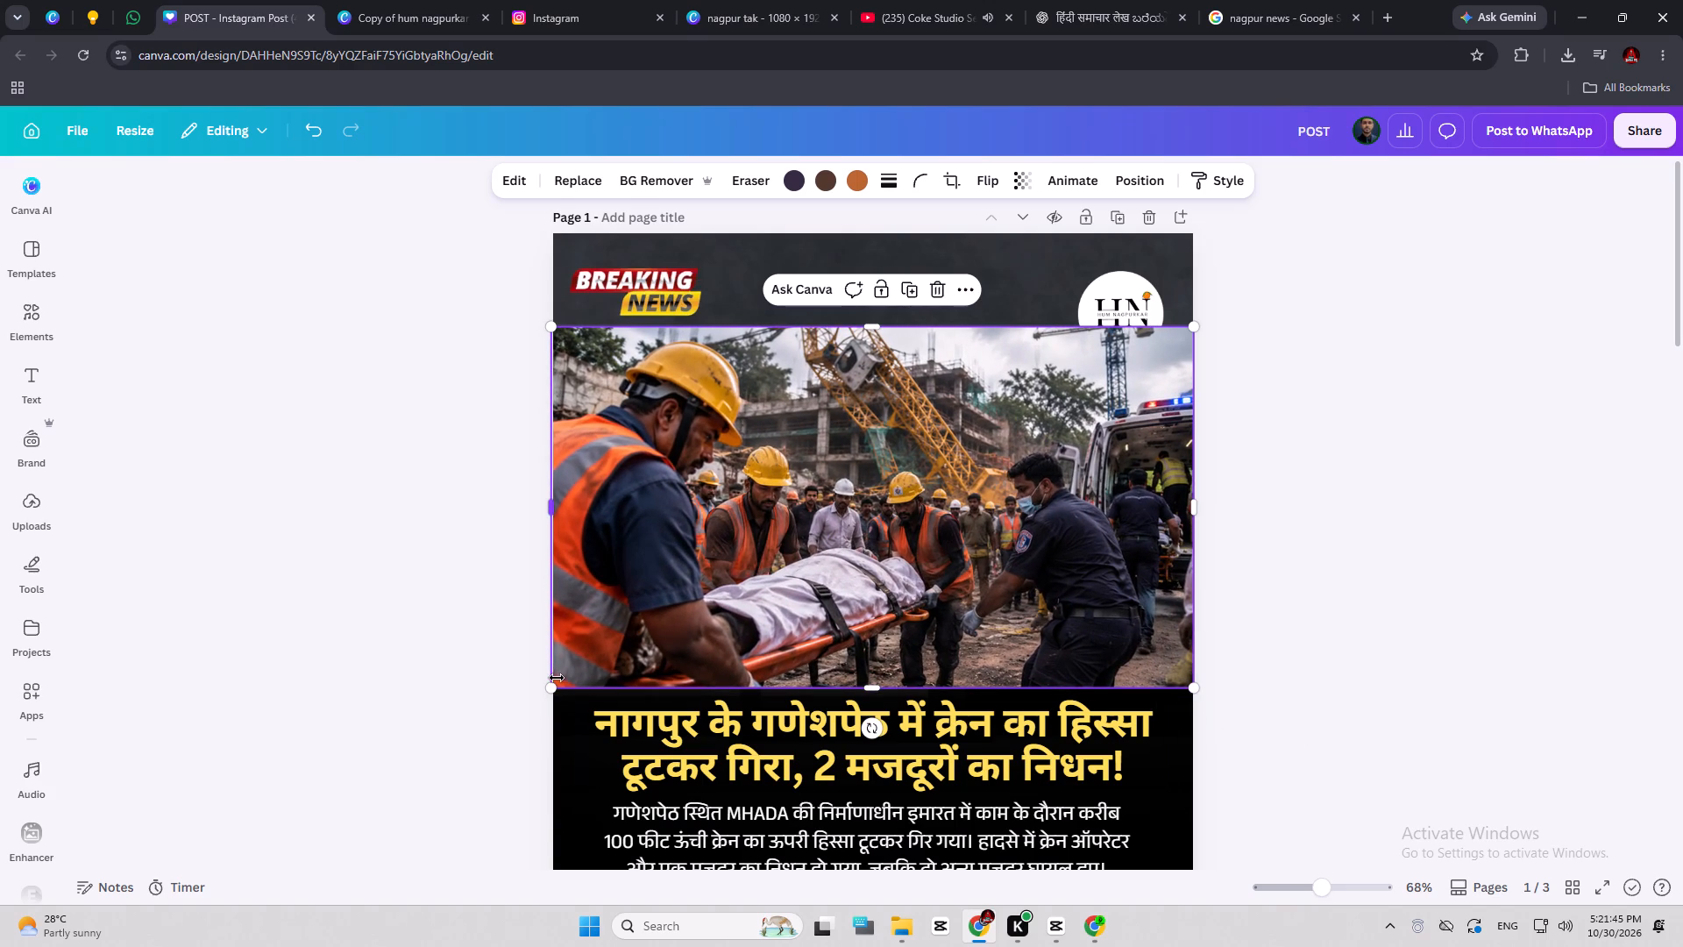
drag(556, 681, 550, 699)
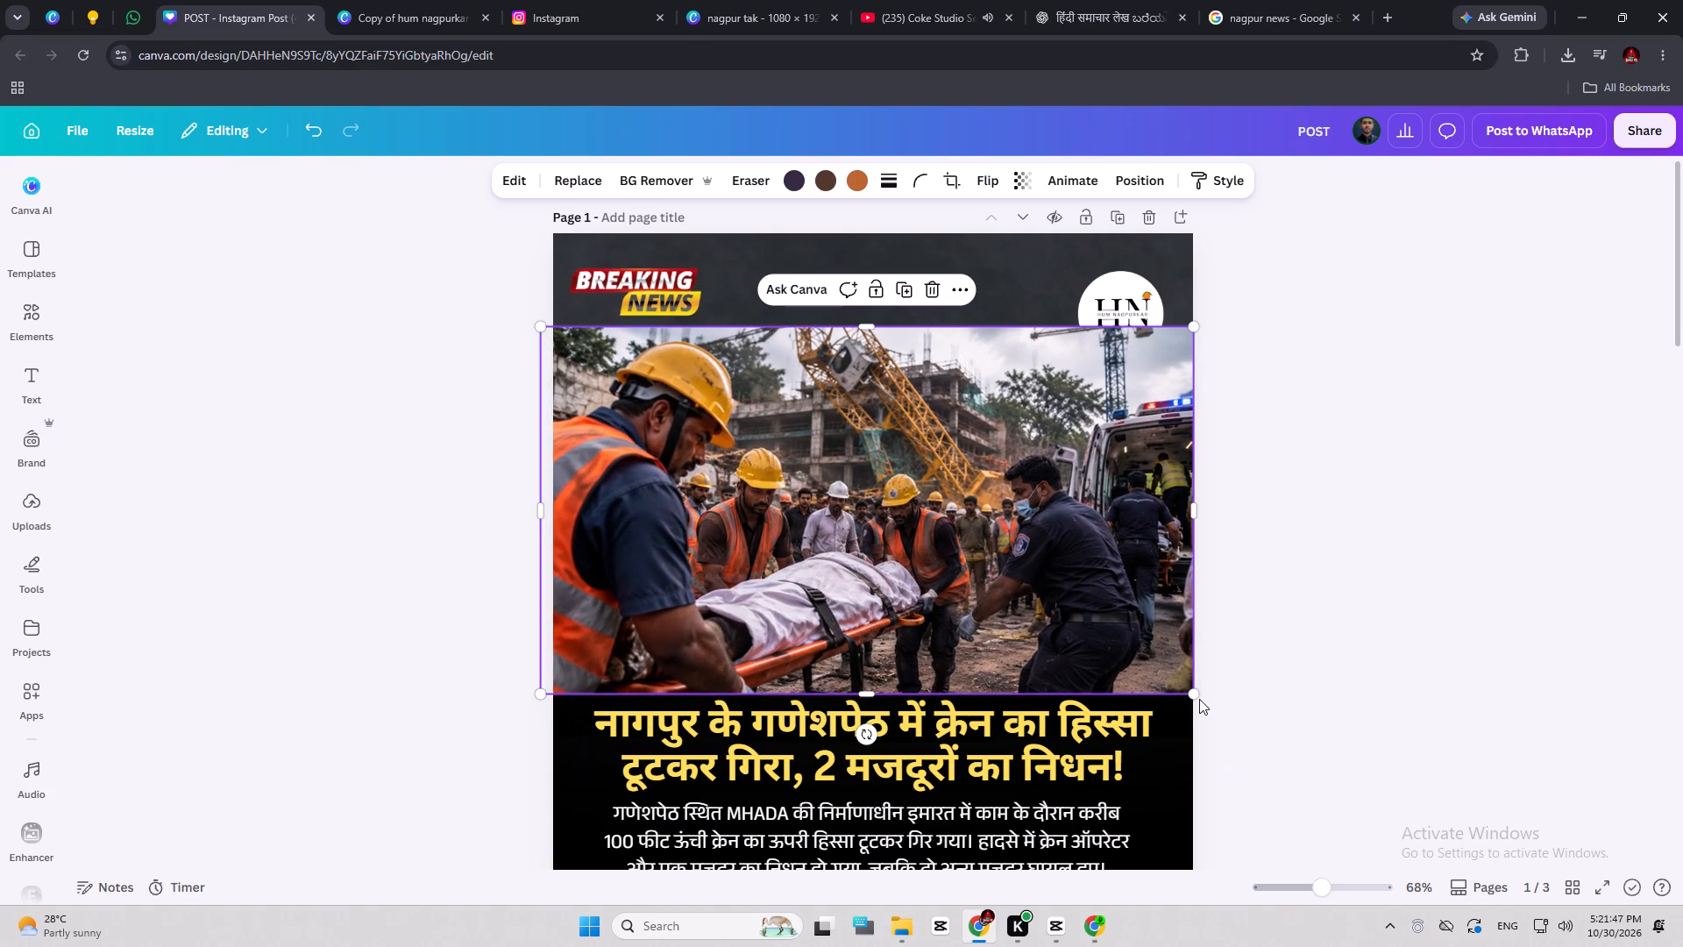
drag(1198, 692, 1204, 709)
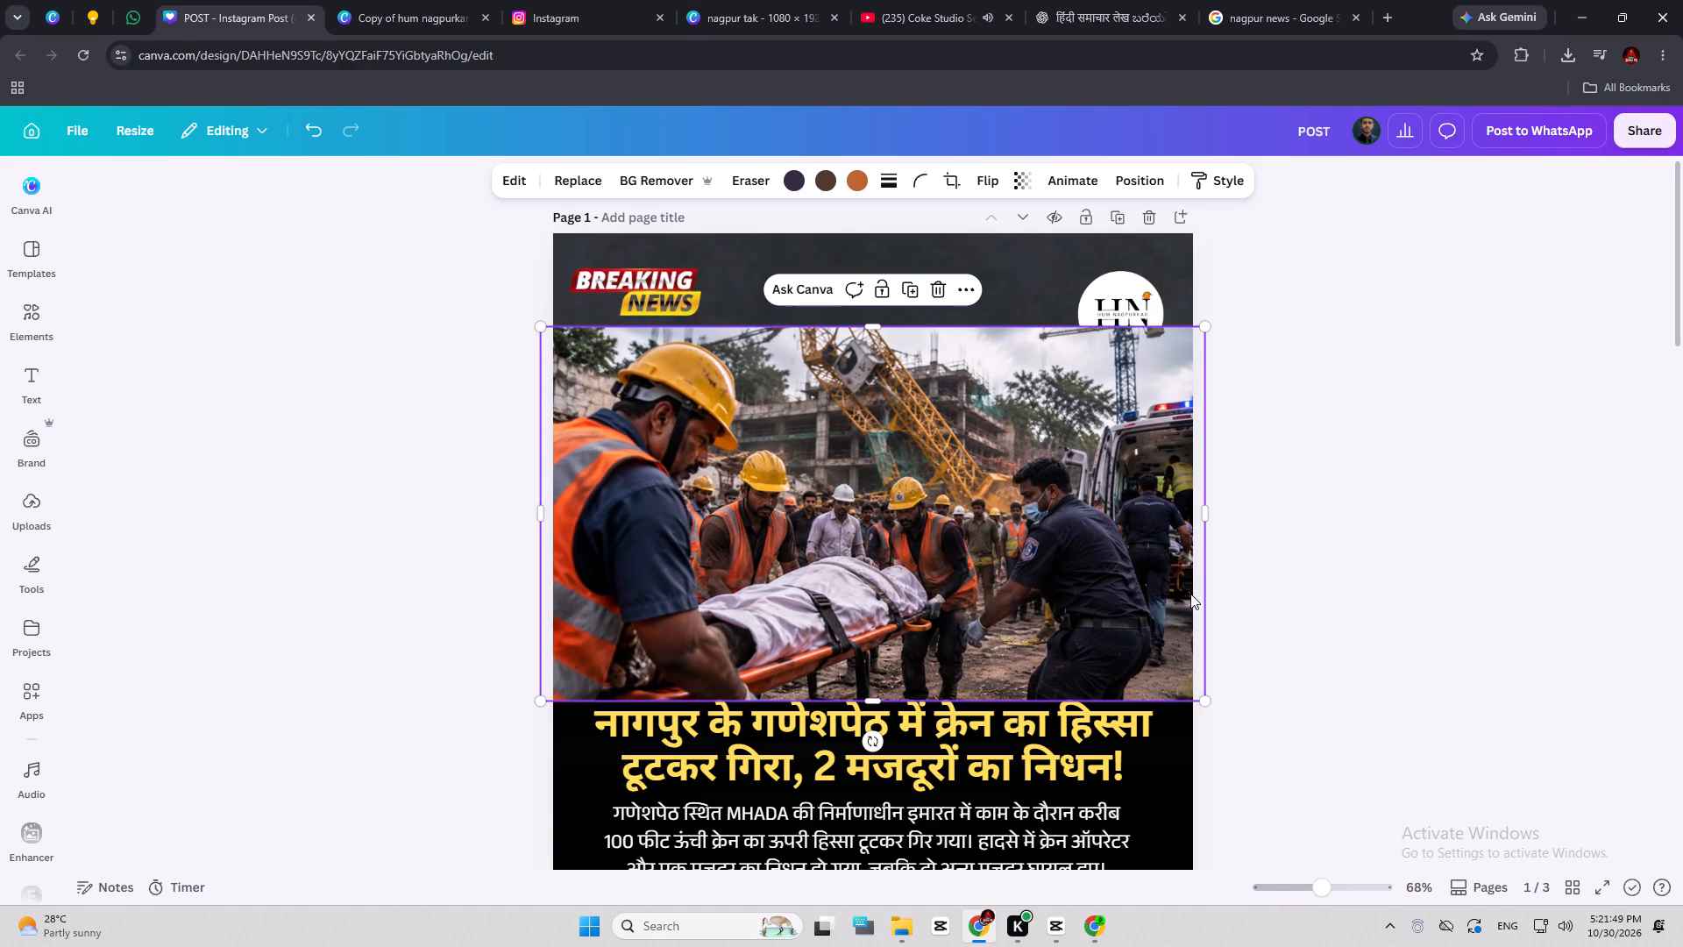
Review the generated images in the ChatGPT image viewer, comparing the earlier crane collapse versions with the stretcher close-up.
click(1090, 930)
scroll(895, 621, up, 2)
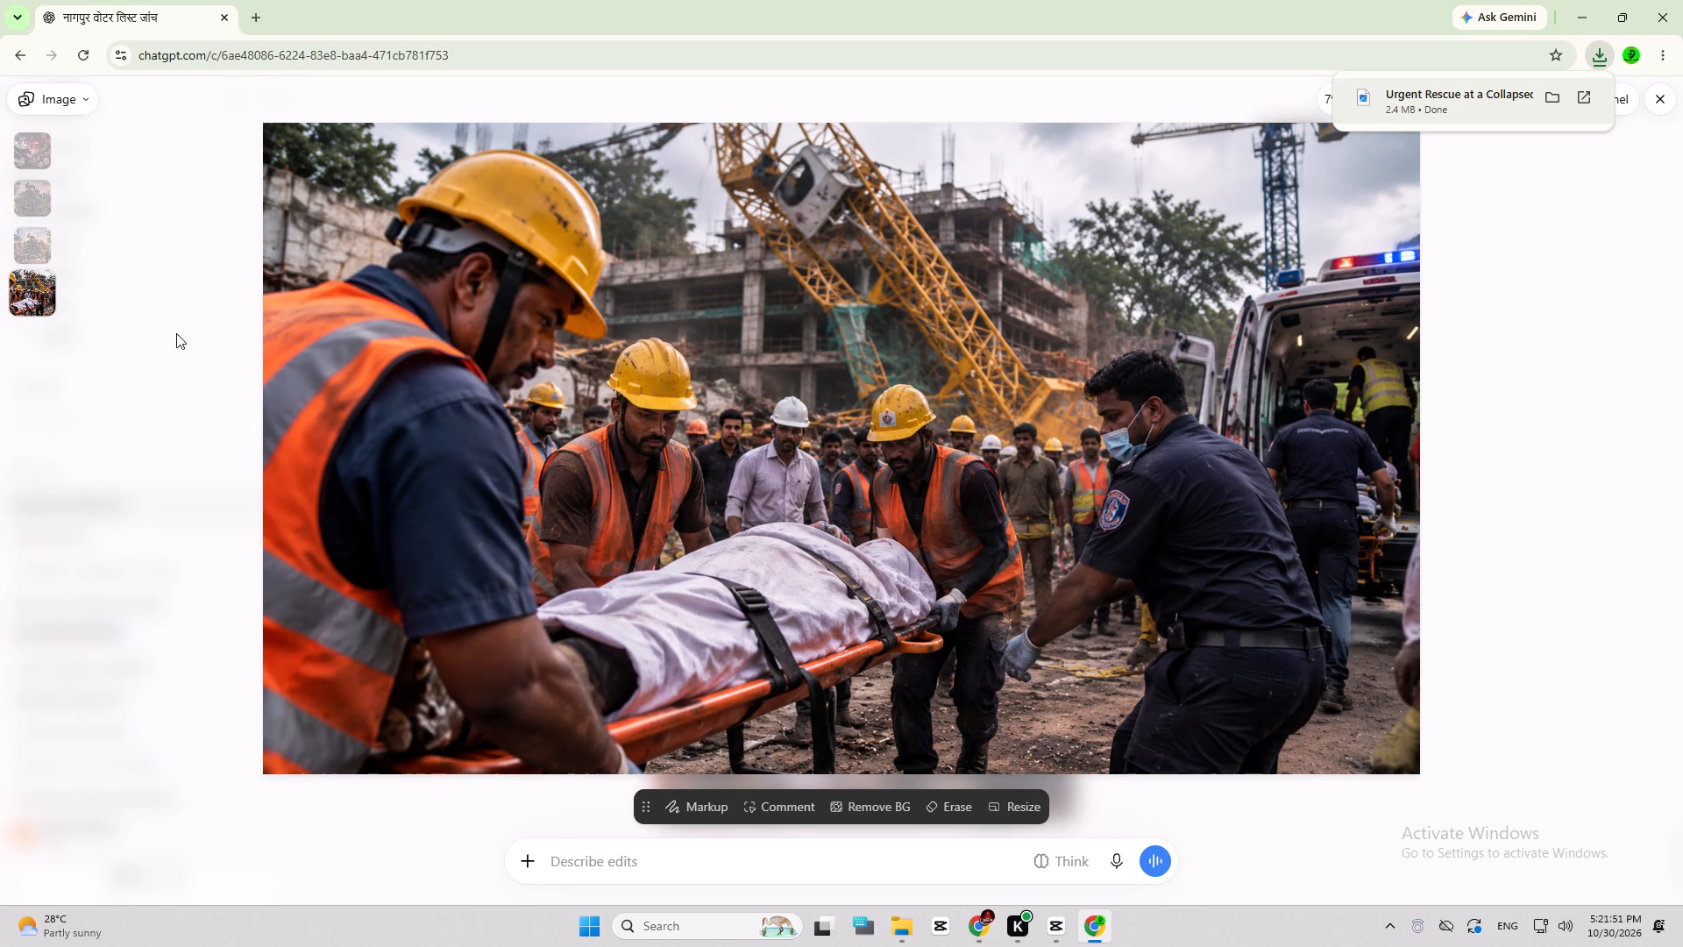
click(39, 153)
click(38, 196)
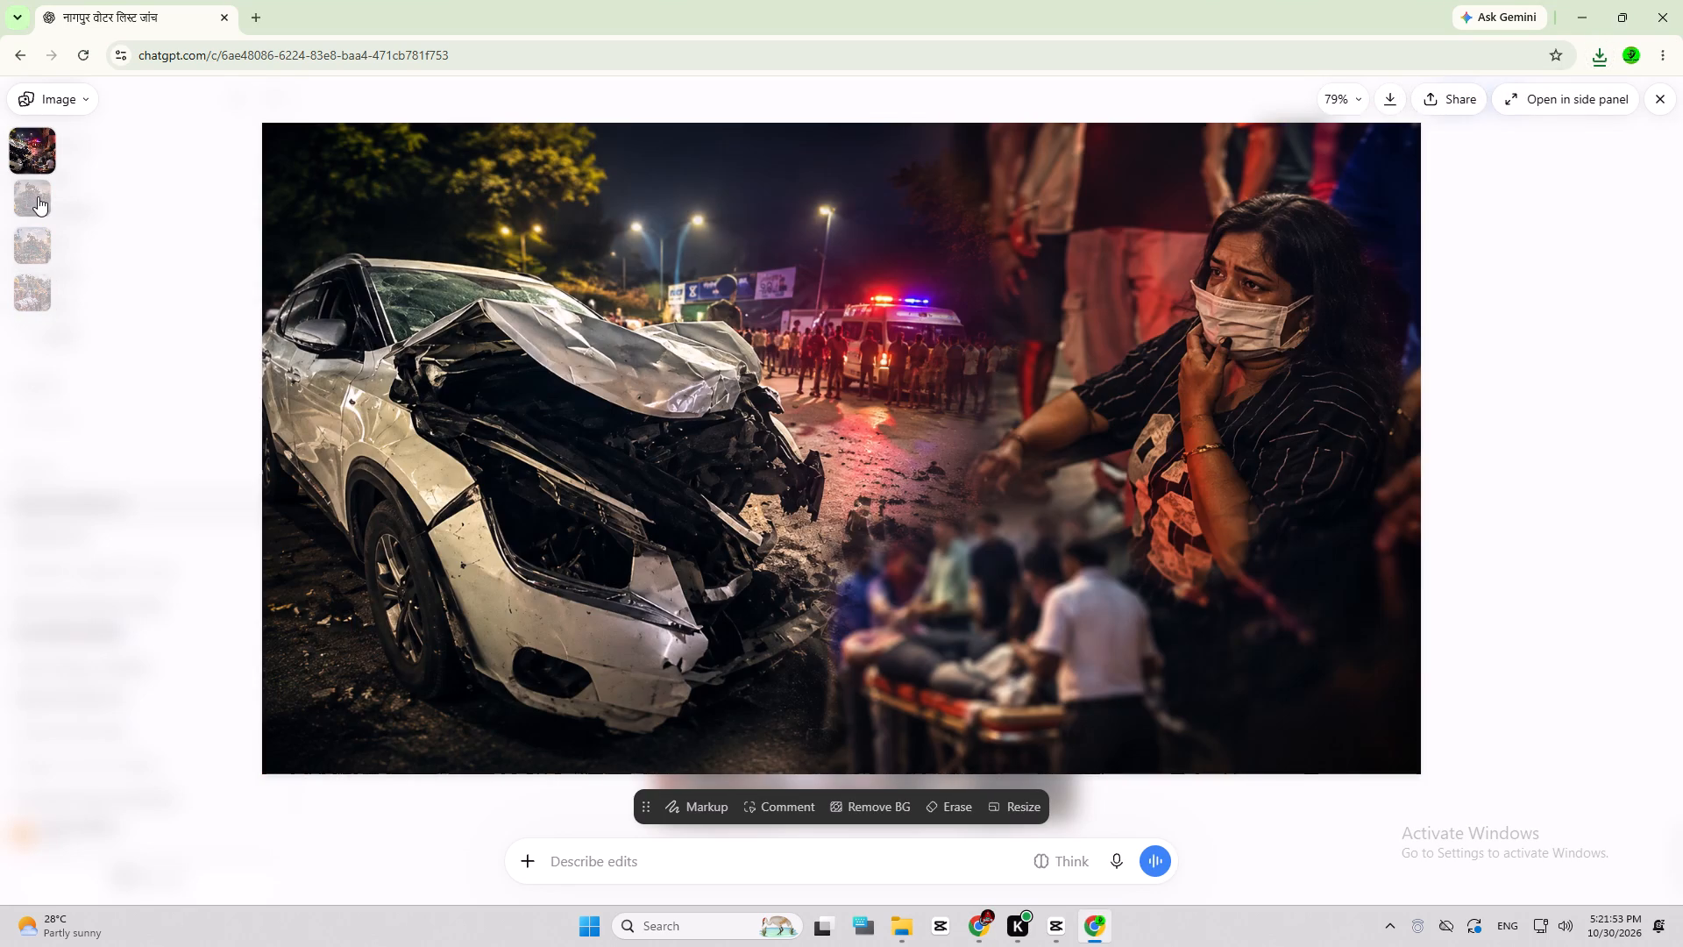
click(37, 246)
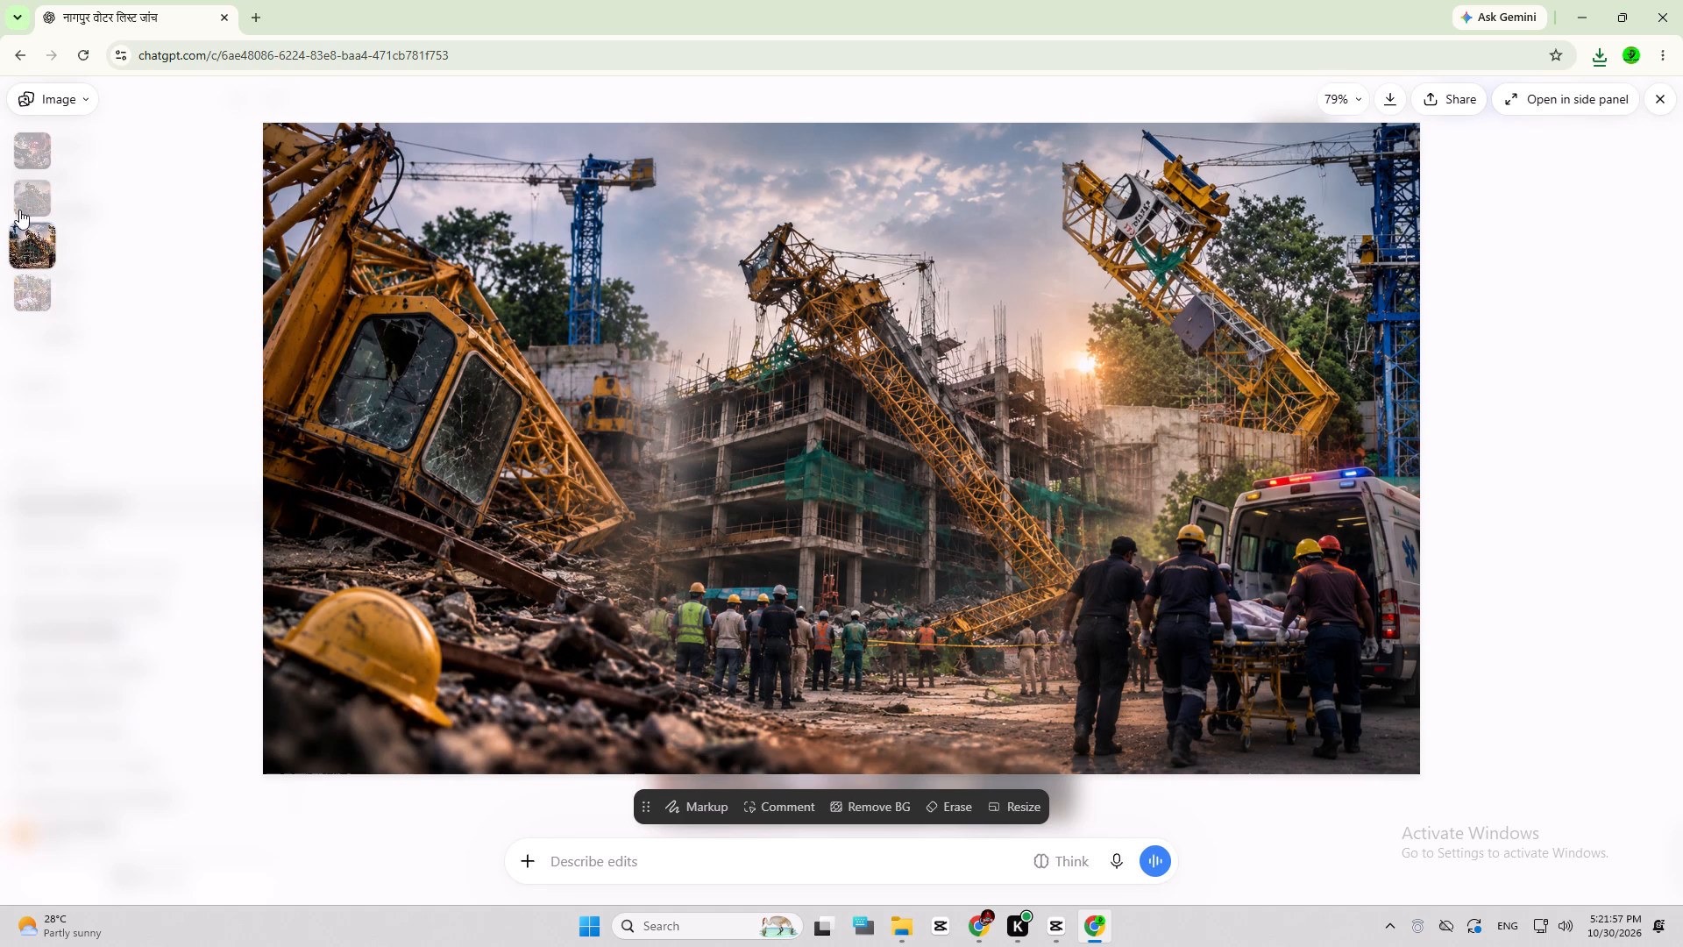
click(18, 204)
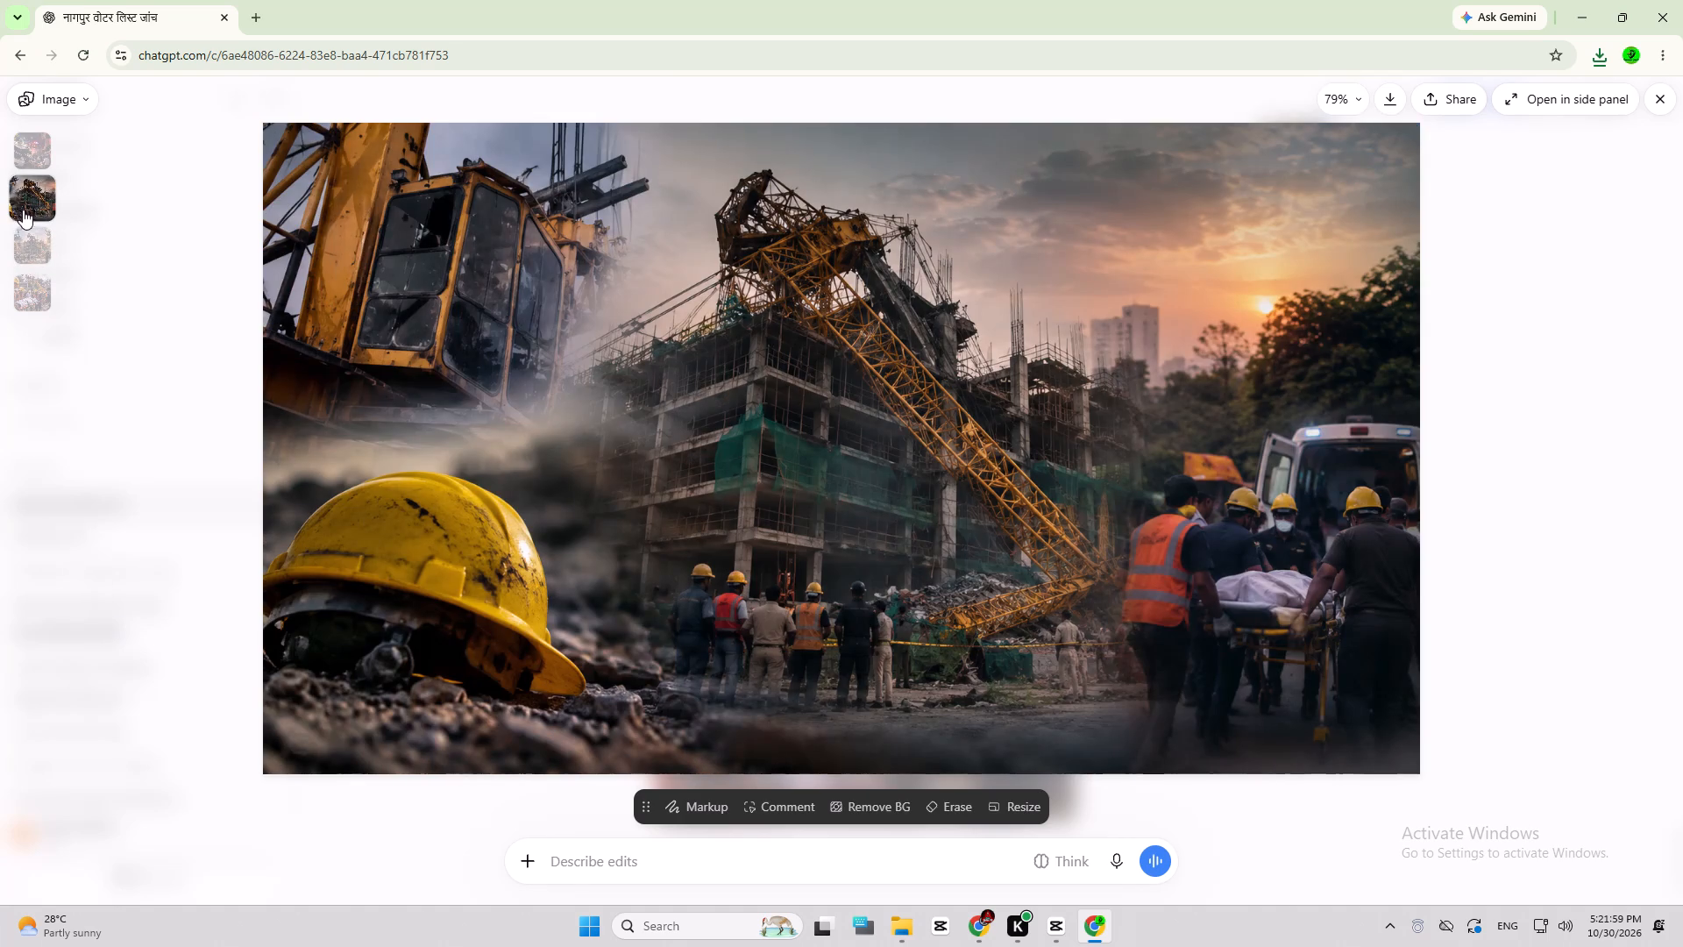
click(38, 239)
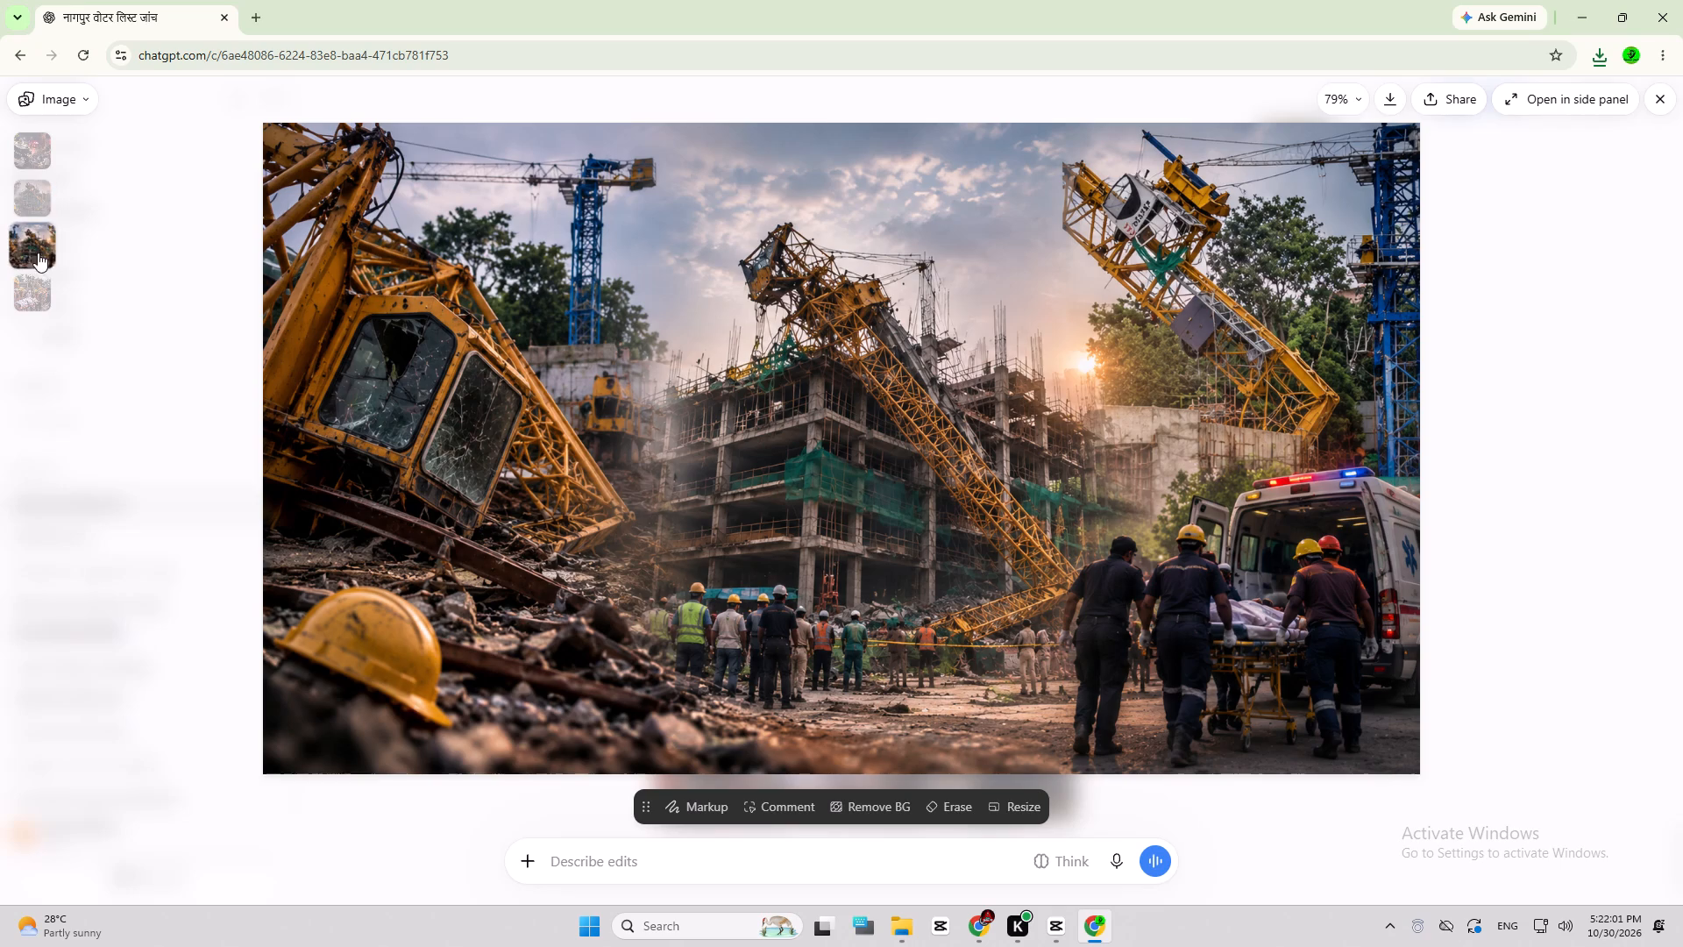
click(36, 282)
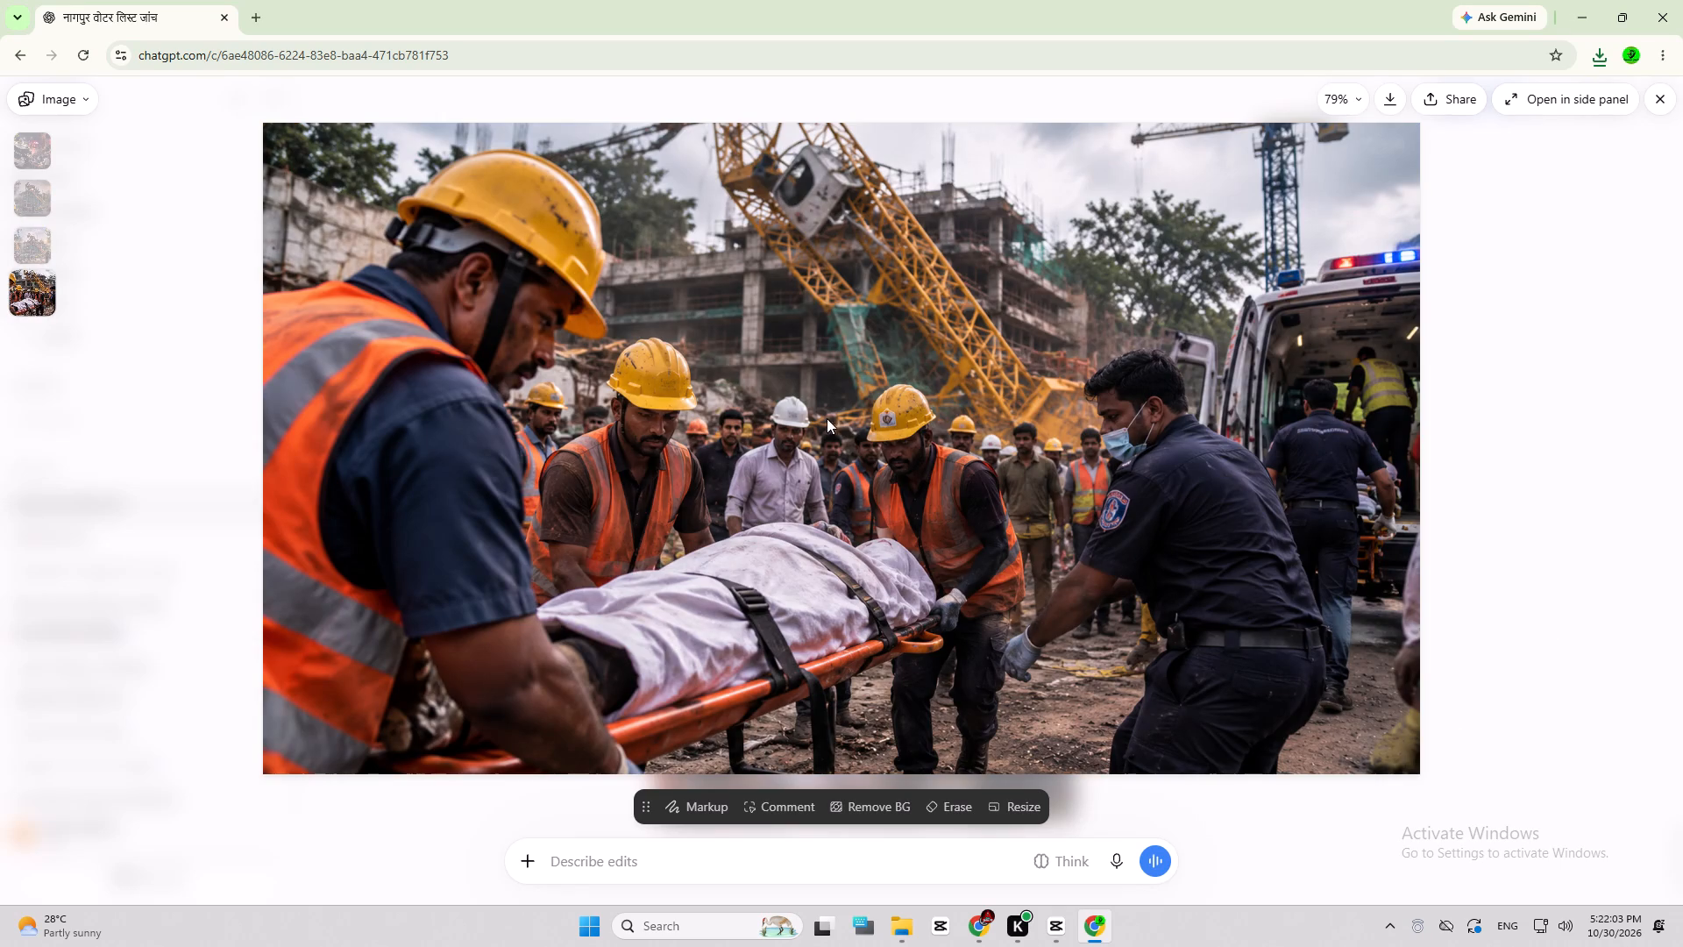
Back in the Canva post, send the stretcher image backward behind the dark gradient, the logo, the white divider and the location label.
click(986, 936)
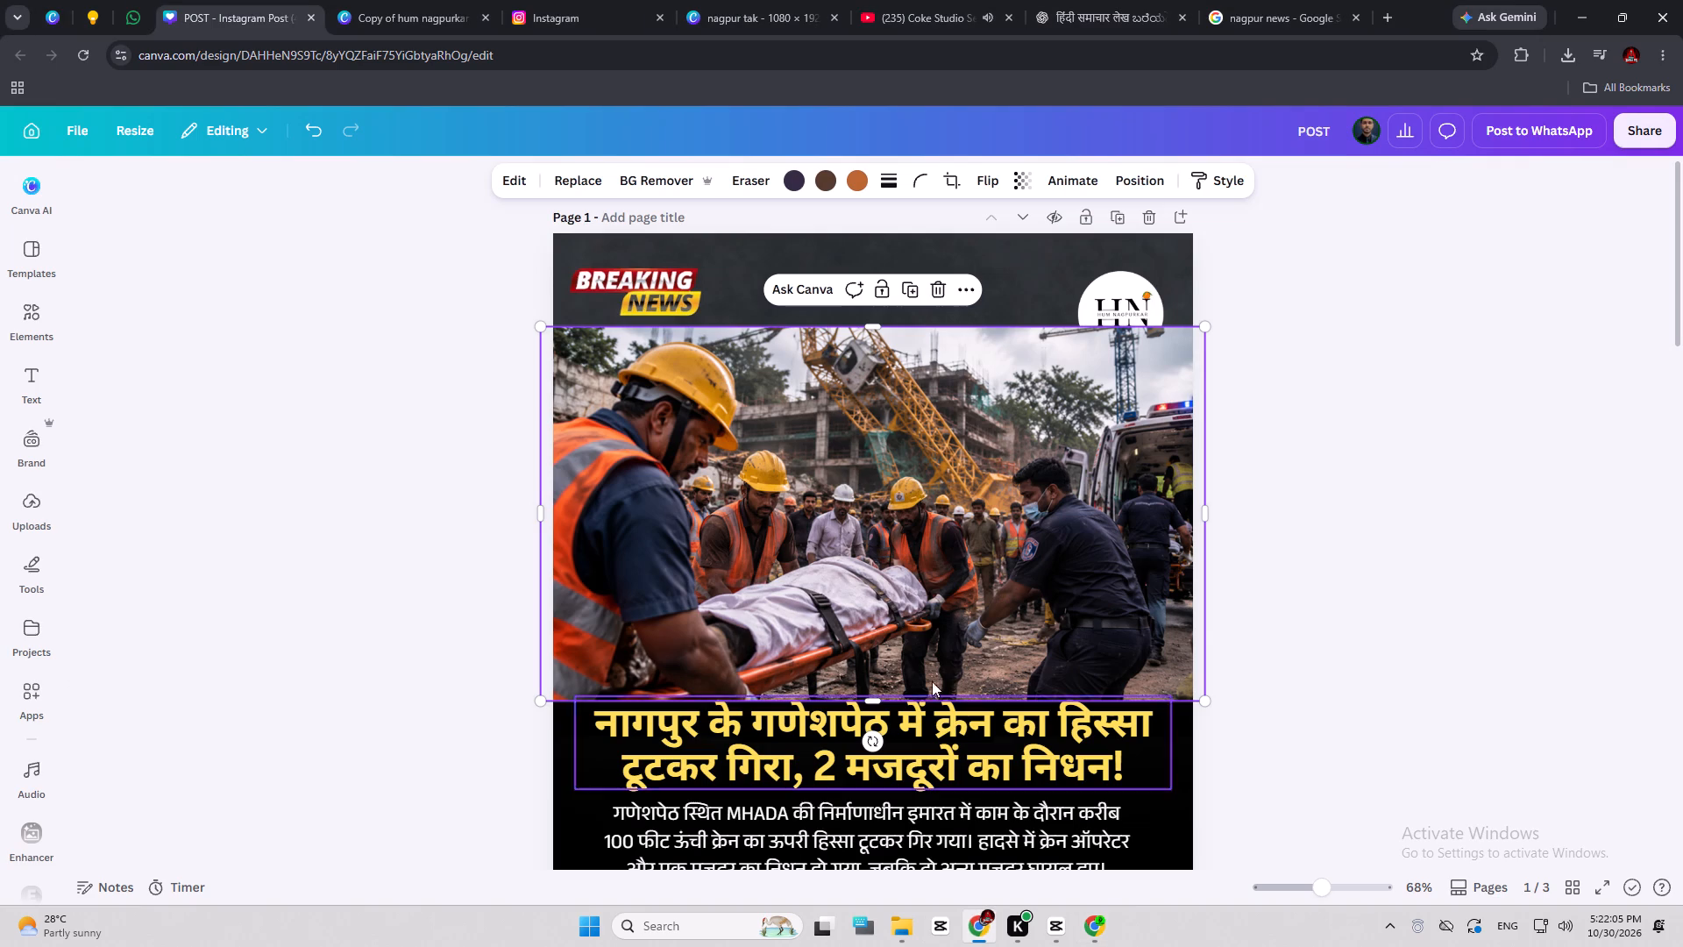
key(ctrl+bracketleft)
key(ctrl+bracketleft)
key(ctrl+bracketleft)
key(ctrl+bracketleft)
key(ctrl+bracketleft)
key(ctrl+bracketleft)
key(ctrl+bracketleft)
key(ctrl+bracketleft)
key(ctrl+bracketleft)
key(ctrl+bracketleft)
key(ctrl+bracketleft)
key(ctrl+bracketleft)
key(ctrl+bracketleft)
key(ctrl+bracketleft)
key(ctrl+bracketleft)
key(ctrl+bracketleft)
key(ctrl+bracketleft)
key(ctrl+bracketleft)
key(ctrl+bracketleft)
key(ctrl+bracketleft)
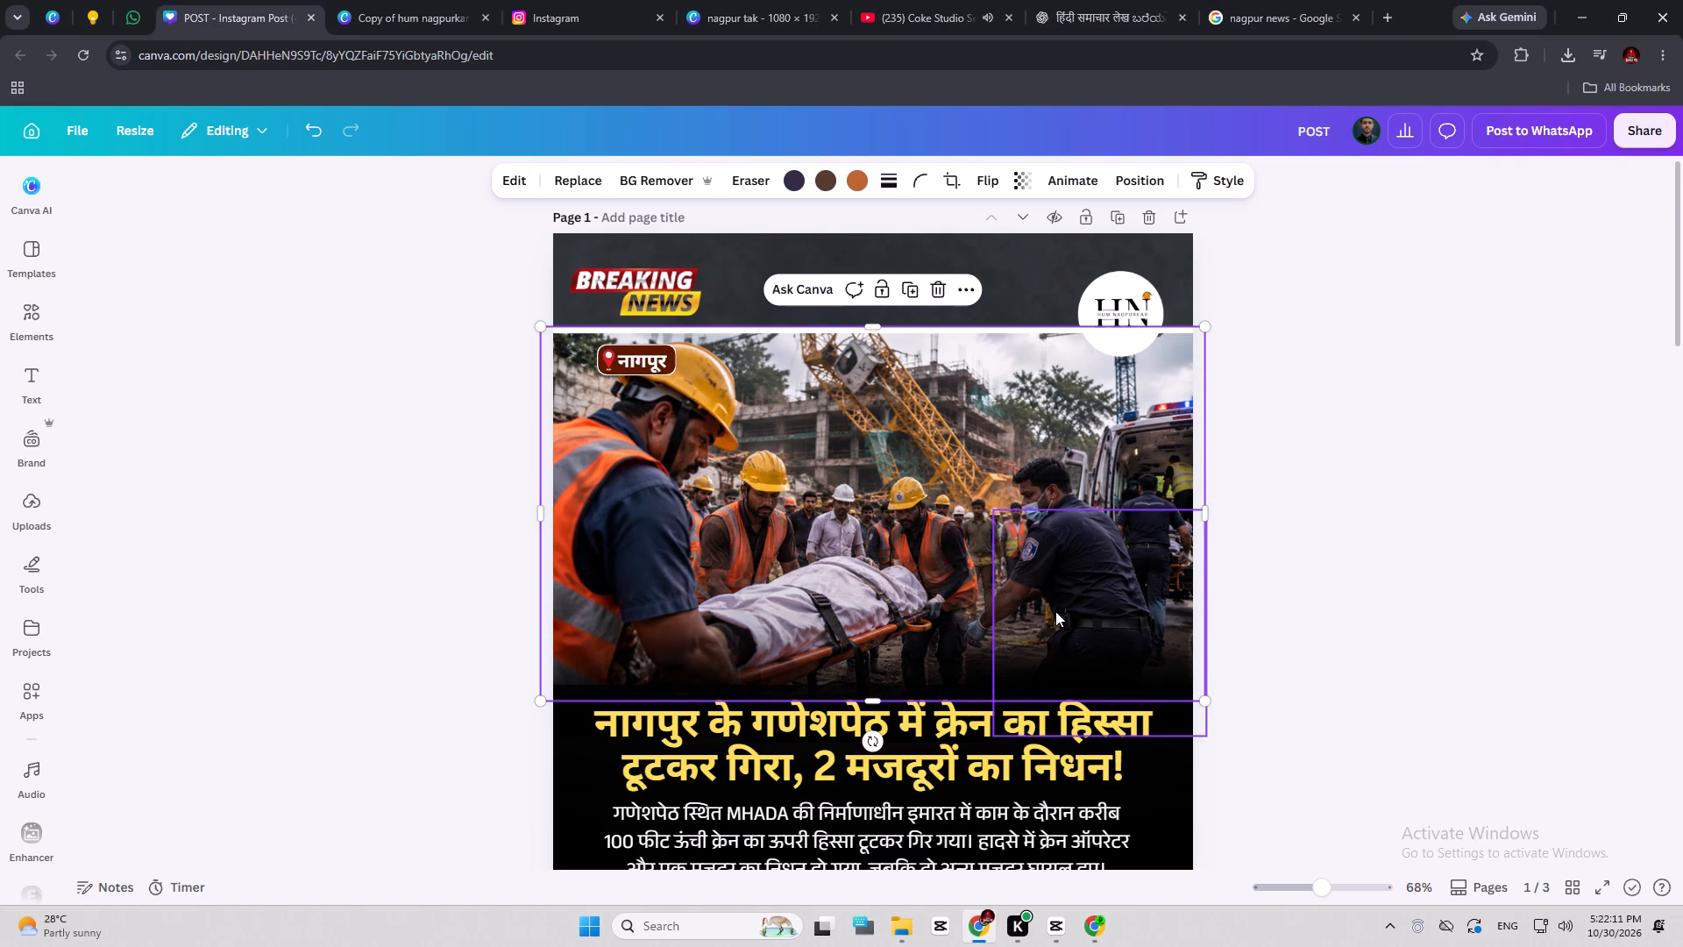
key(bracketleft)
key(ctrl+bracketleft)
key(ctrl+bracketleft)
key(ctrl+bracketleft)
key(ctrl+bracketleft)
key(ctrl+bracketleft)
key(ctrl+bracketleft)
key(ctrl+bracketleft)
key(ctrl+bracketleft)
key(ctrl+bracketleft)
key(ctrl+bracketleft)
key(ctrl+bracketleft)
key(ctrl+bracketleft)
key(ctrl+bracketleft)
key(ctrl+bracketleft)
key(ctrl+bracketleft)
Copy "गणेशपेठ" from page 1's headline and insert it before the city name in the location label, reading "गणेशपेठ ,नागपूर".
triple_click(789, 722)
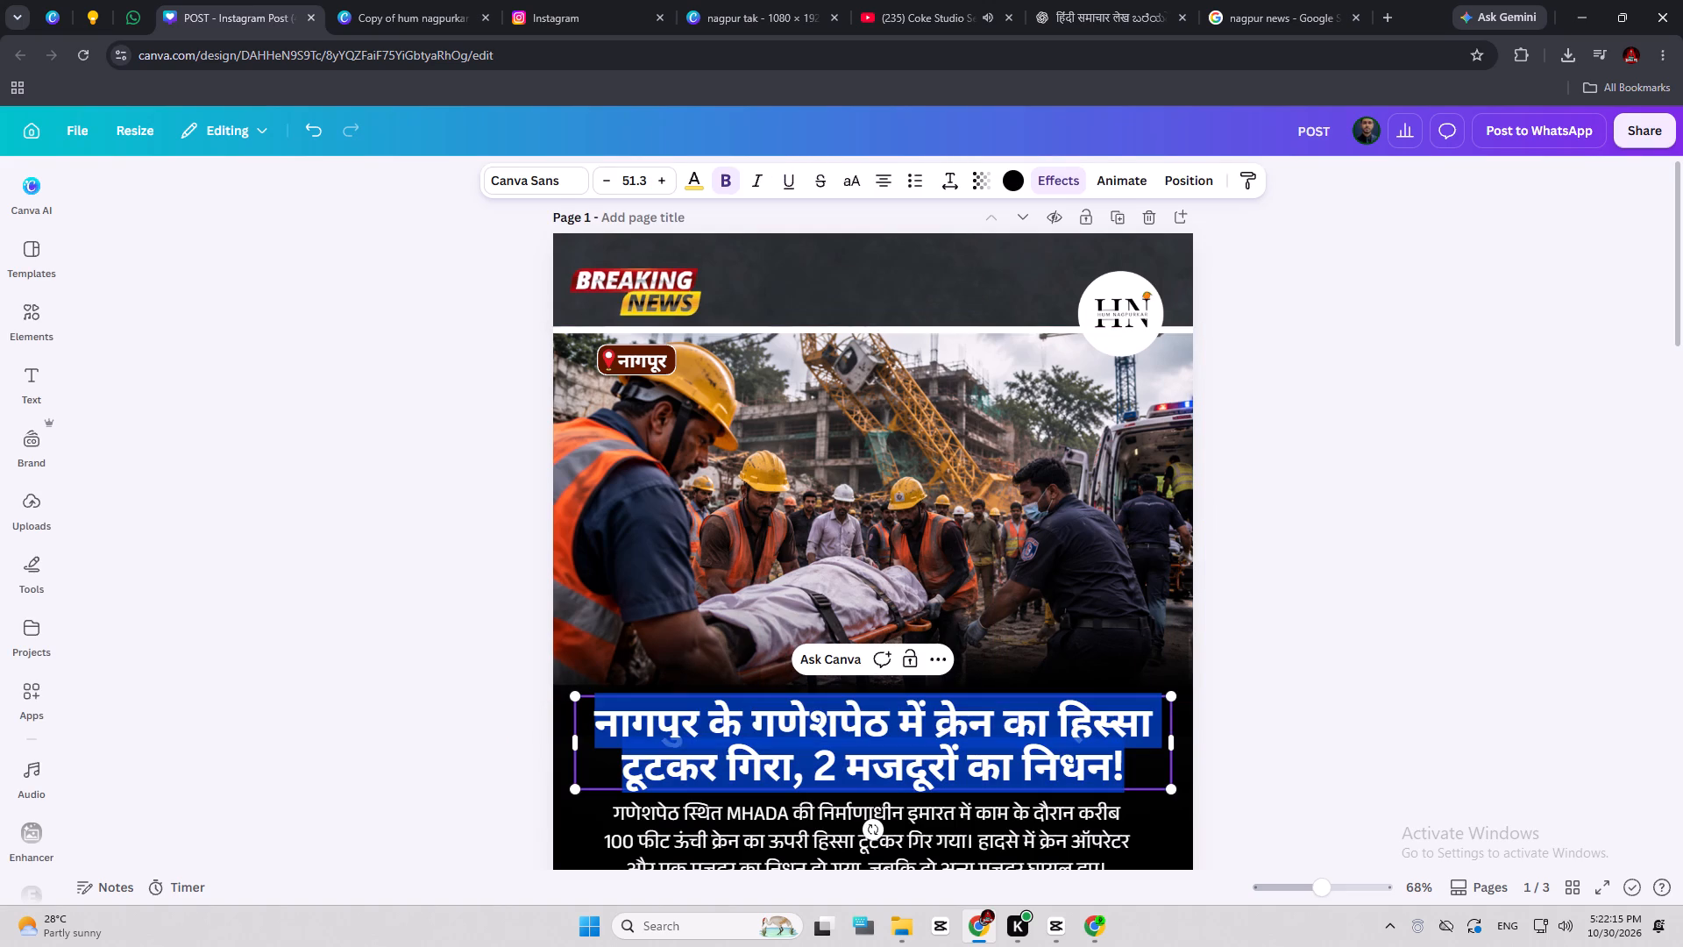
click(789, 722)
double_click(792, 723)
key(ctrl+c)
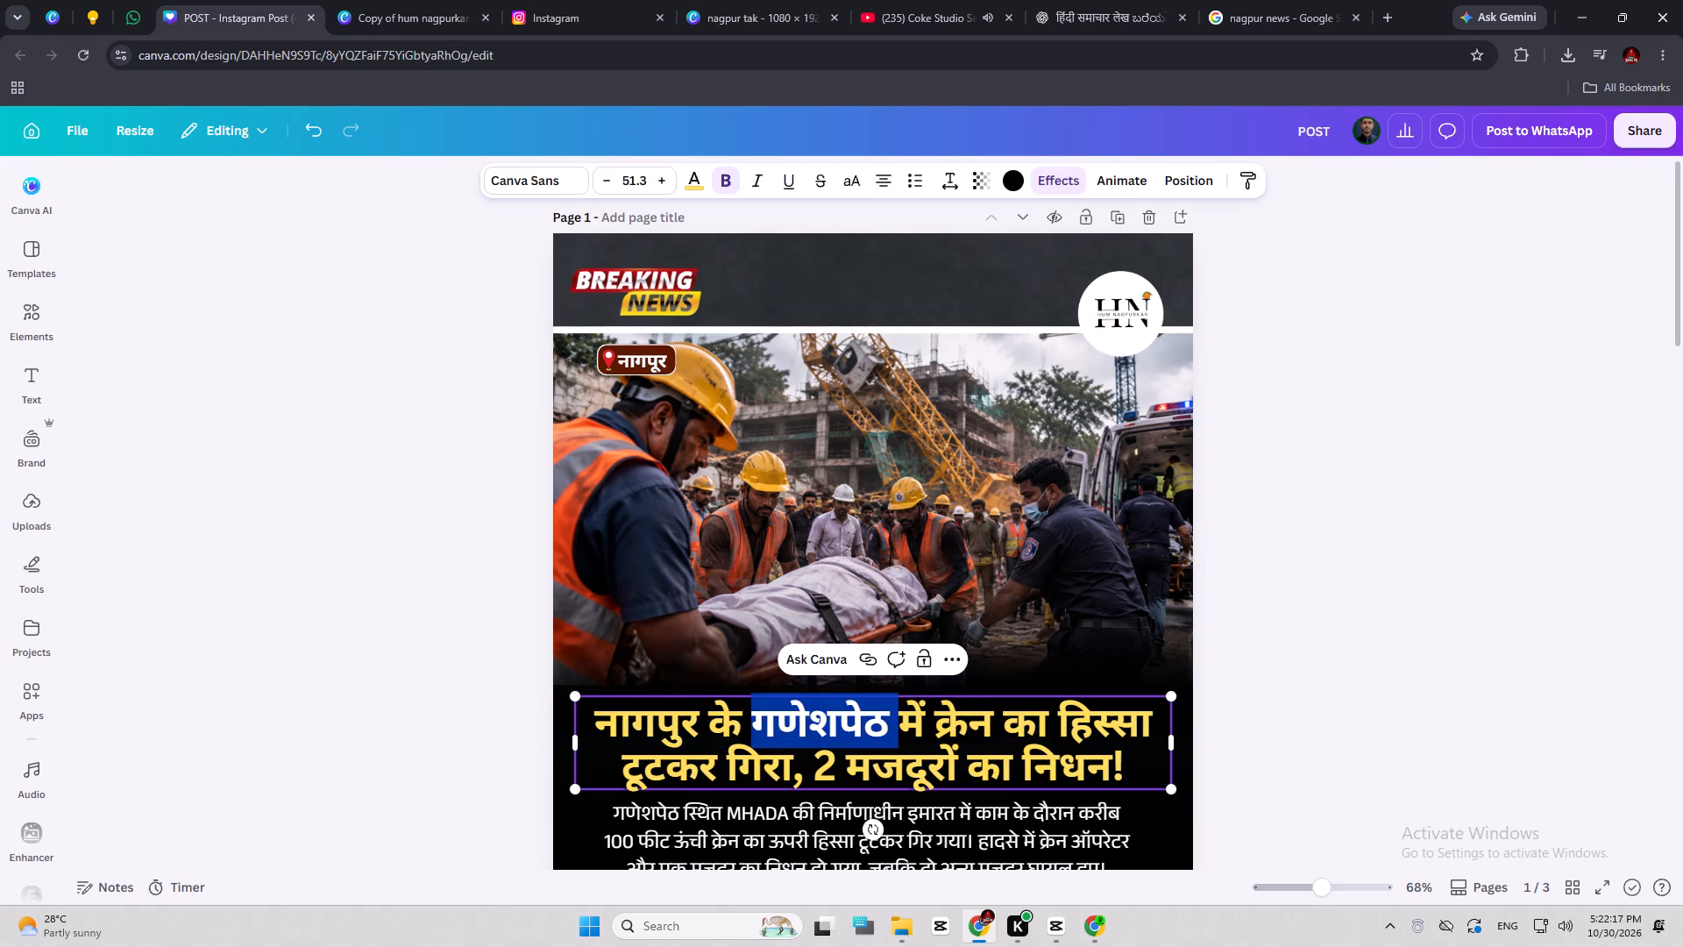
click(655, 366)
click(628, 365)
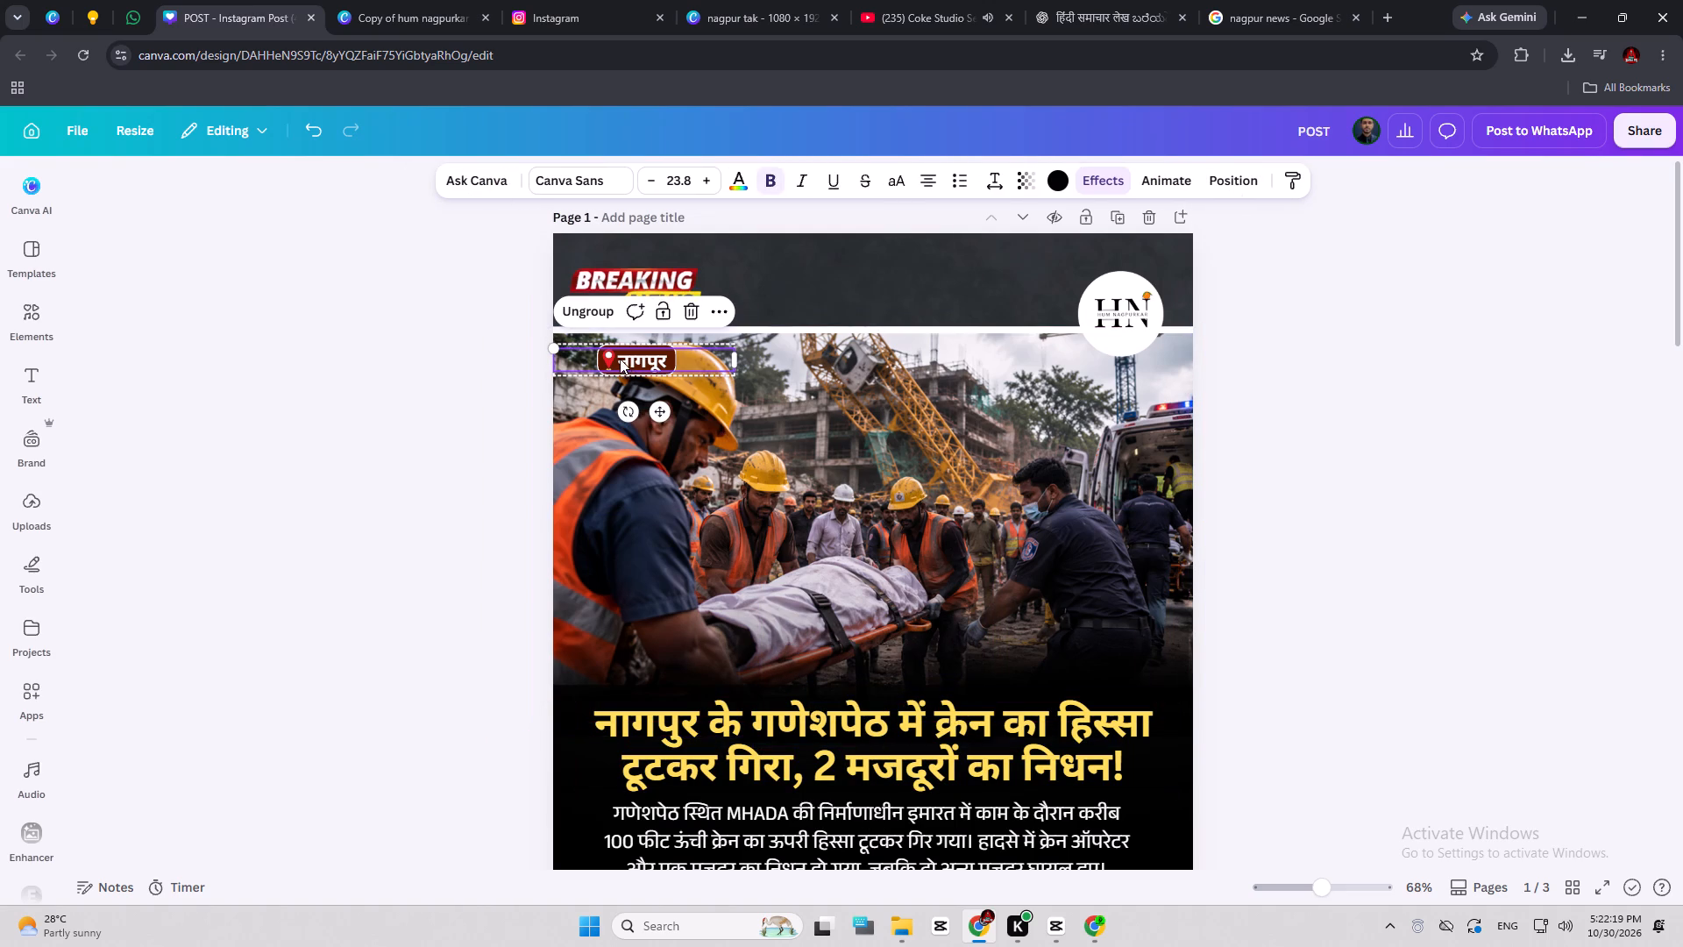
click(620, 359)
click(618, 359)
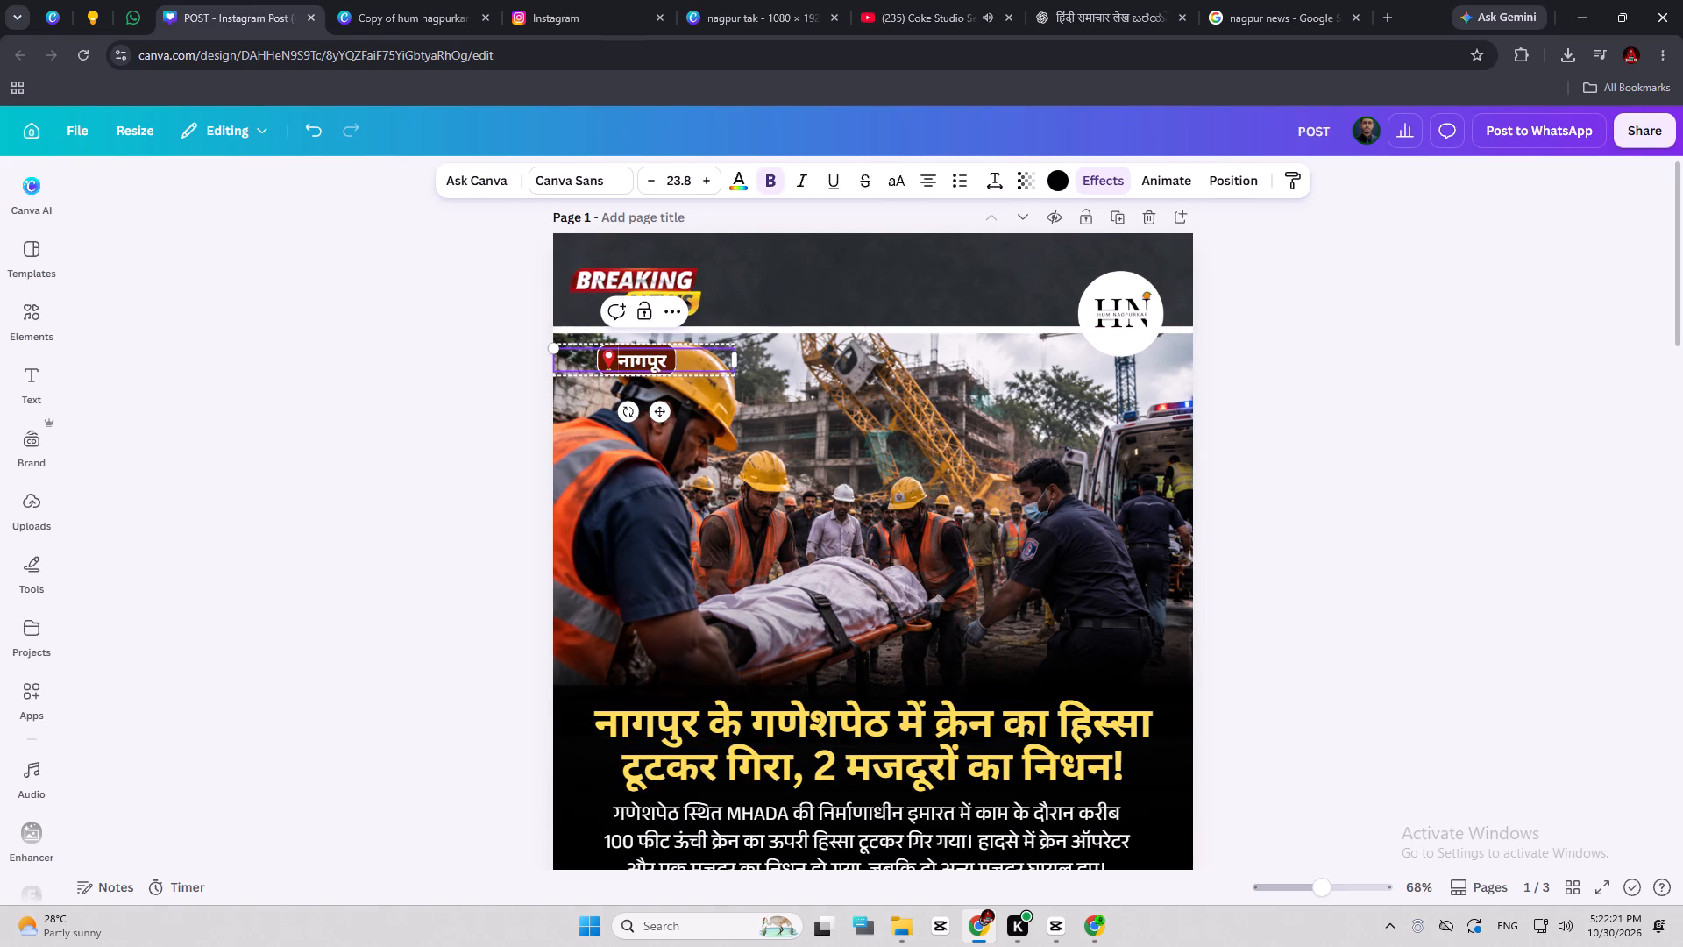
key(ctrl+v)
key(comma)
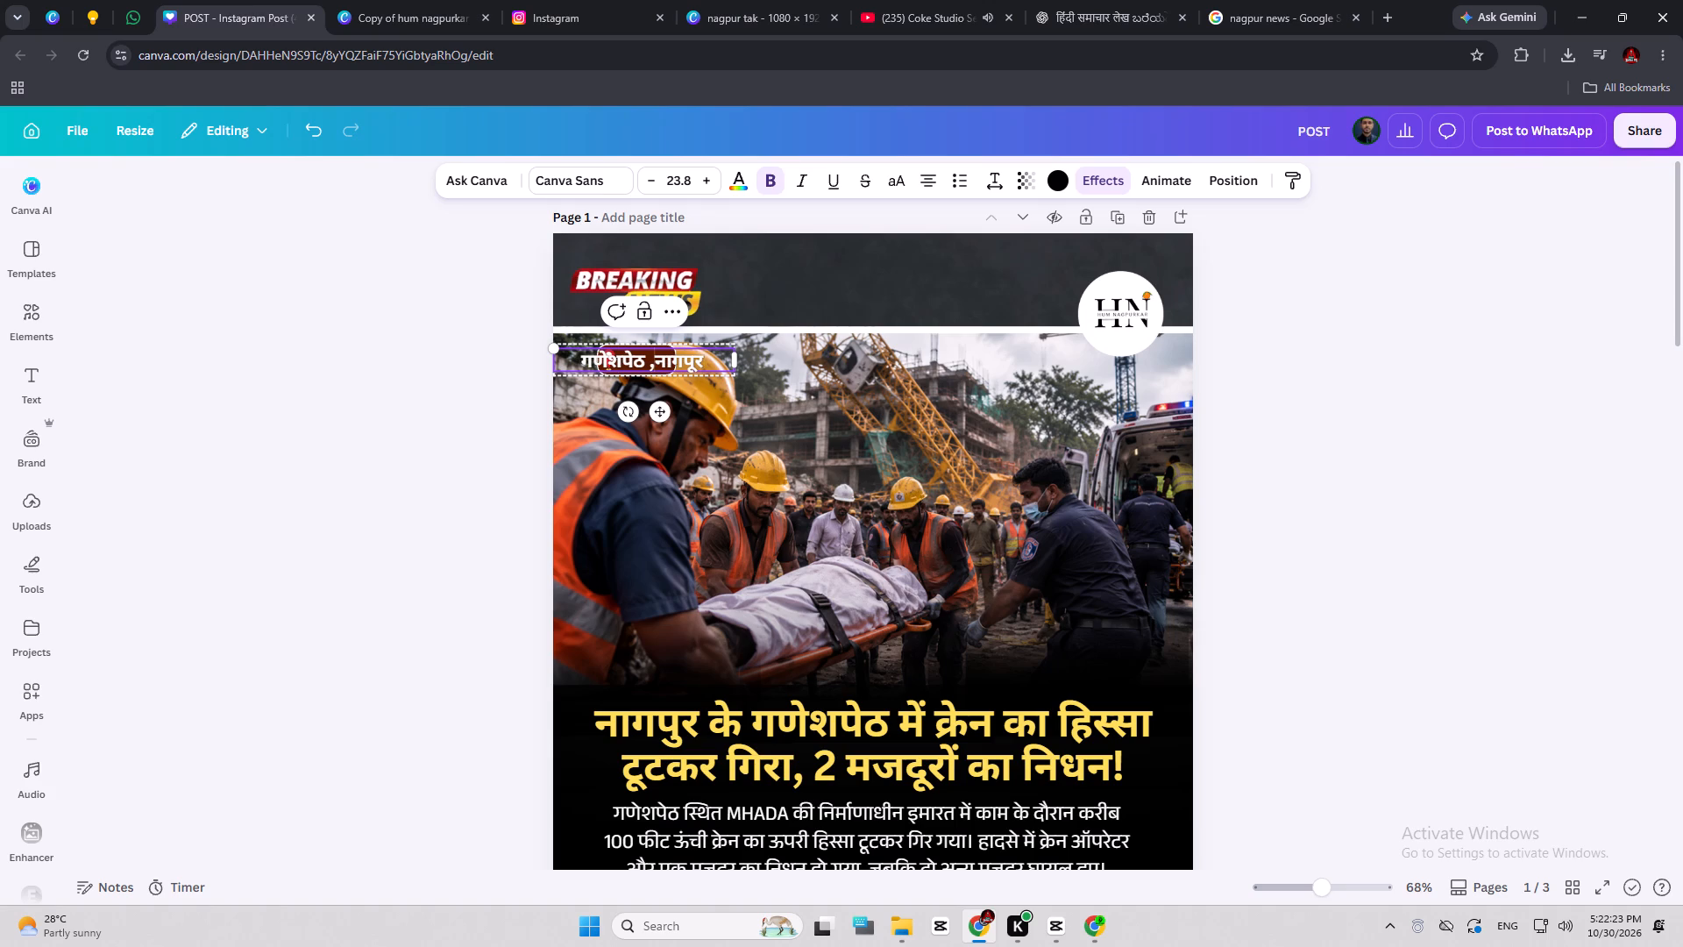
Shift the location label's text horizontally so it starts just after the red pin icon.
ctrl+scroll(687, 439, up, 5)
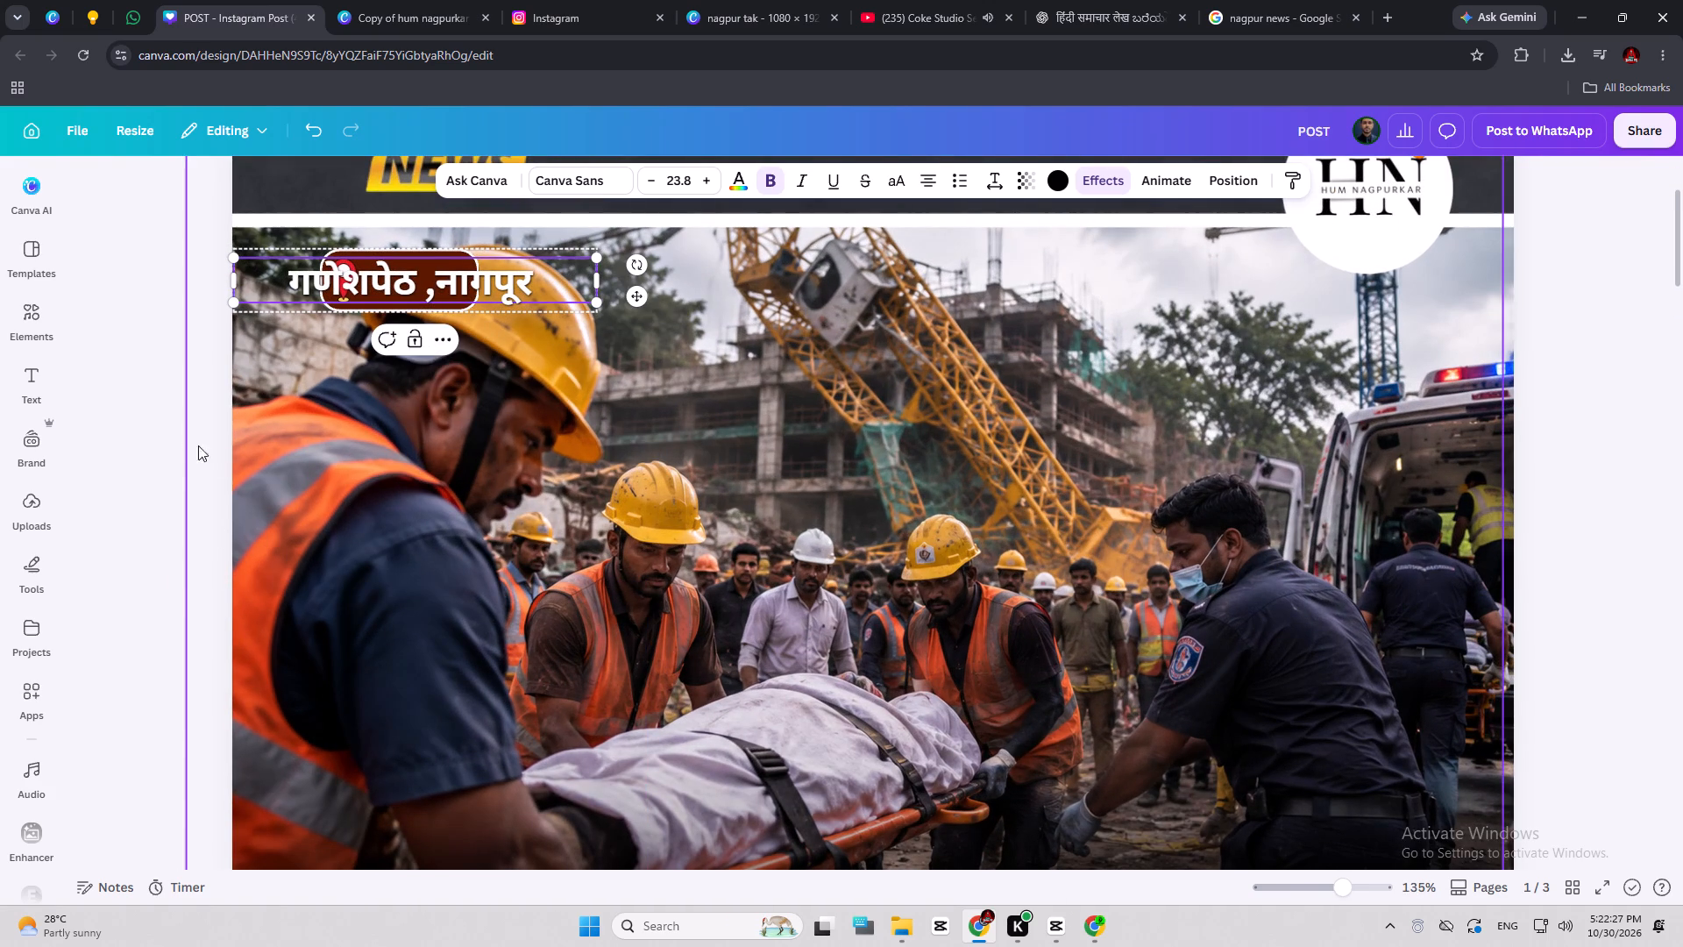
click(142, 416)
click(445, 277)
click(439, 285)
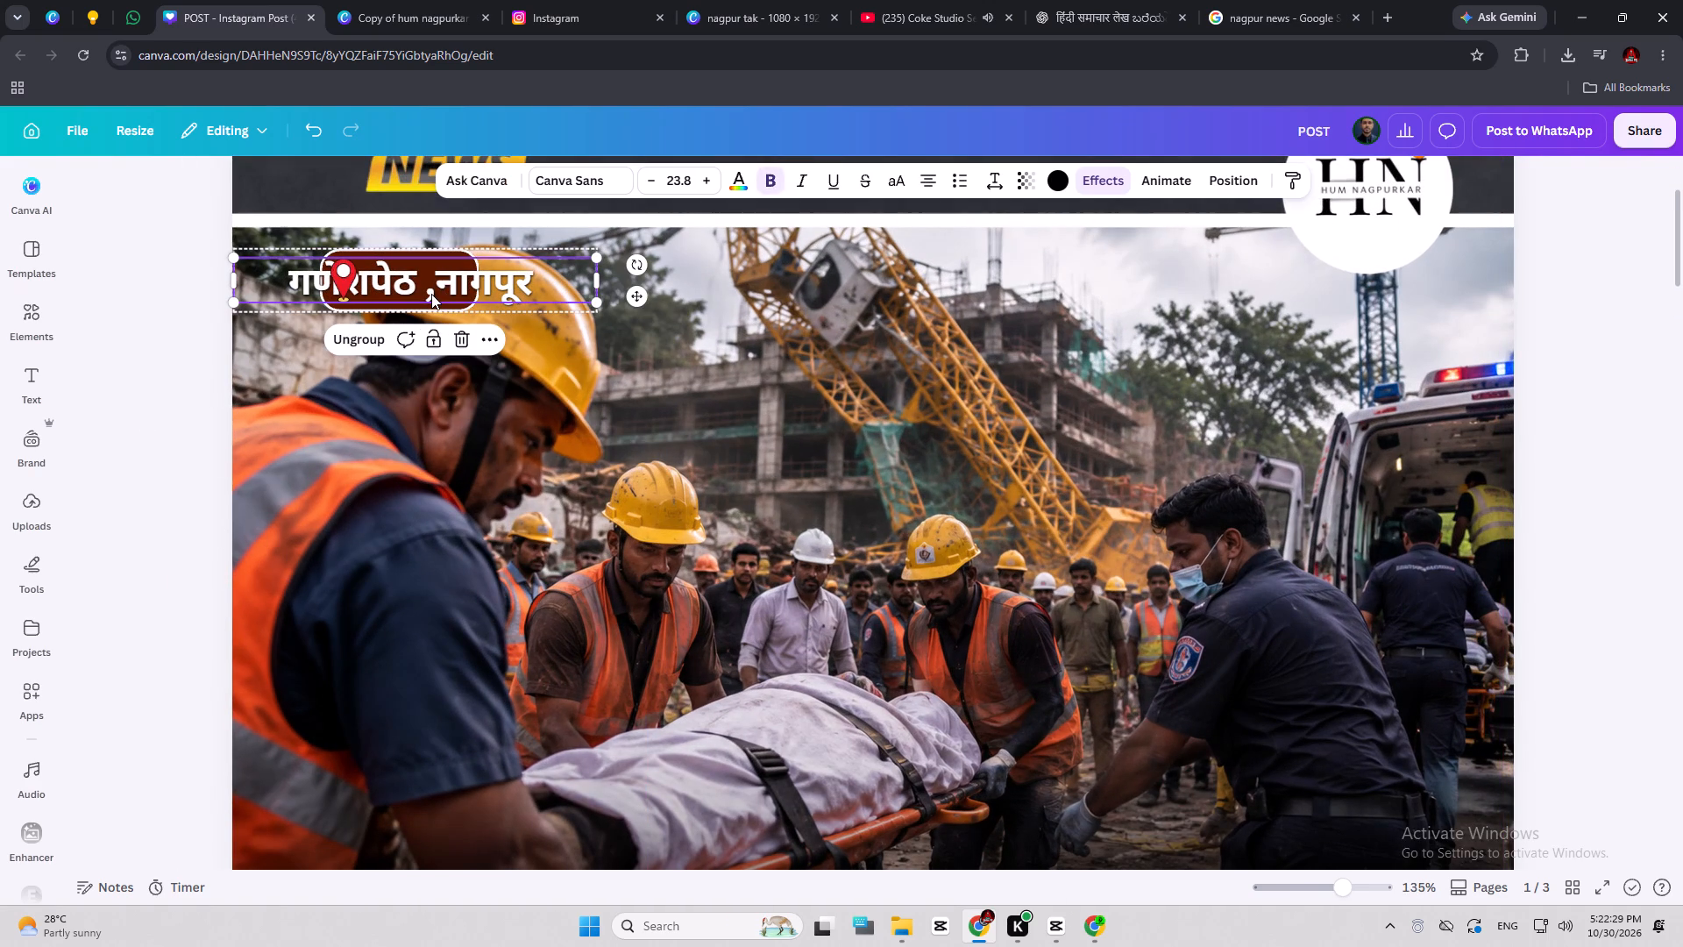
click(429, 290)
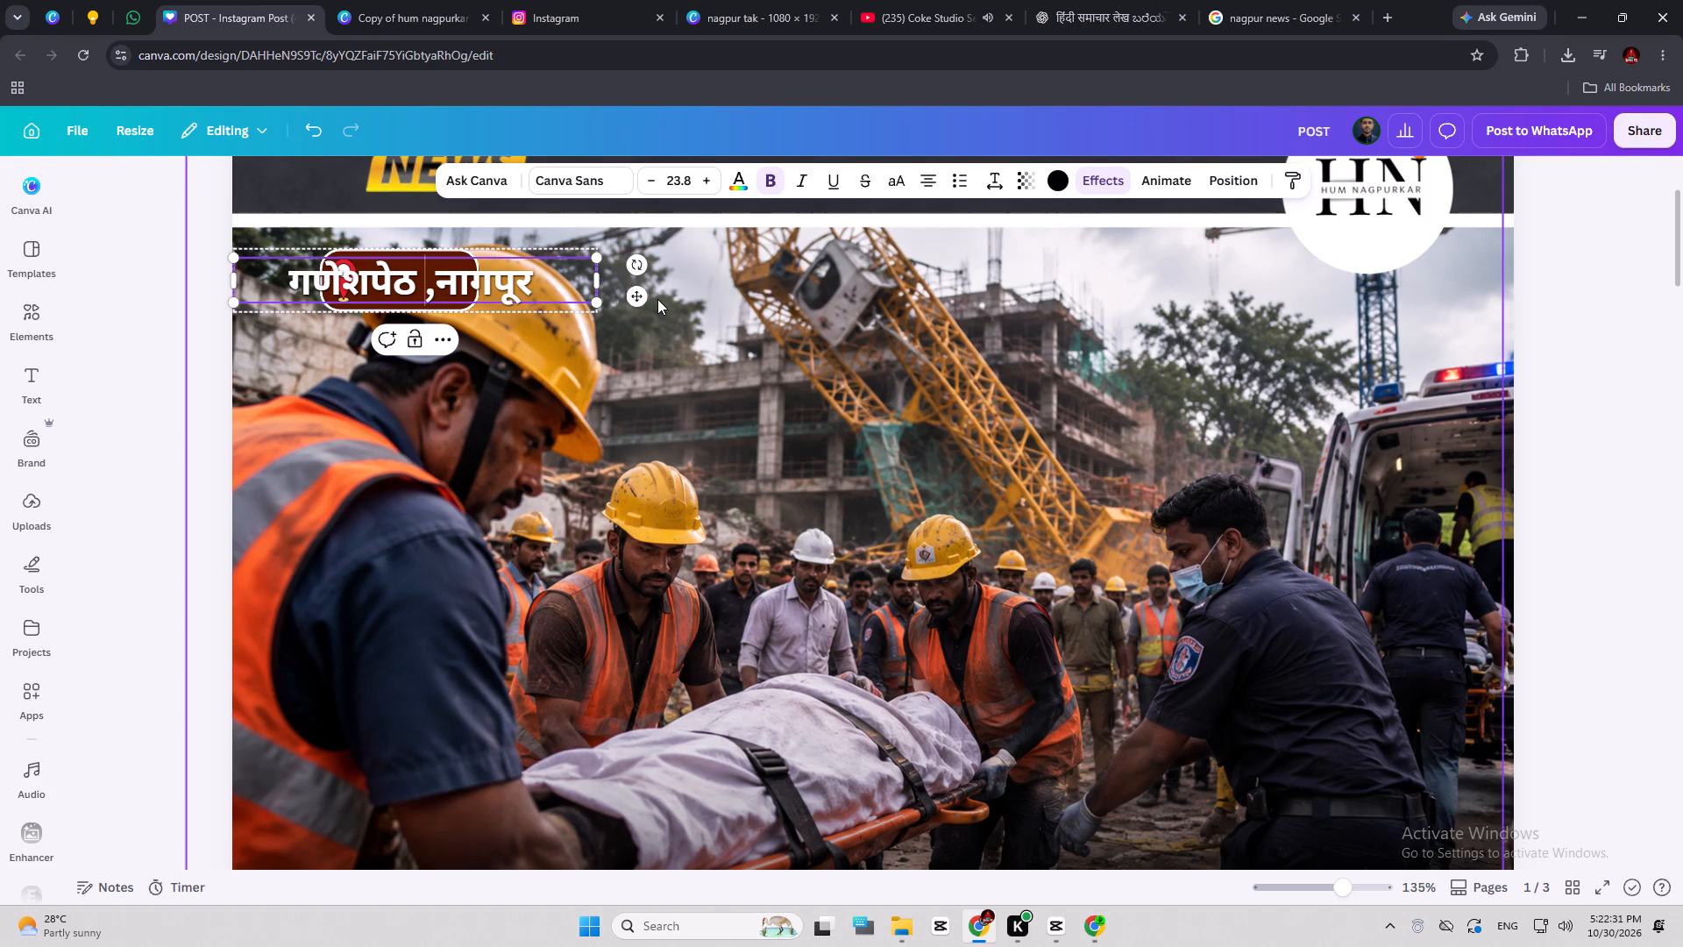
drag(636, 299, 710, 299)
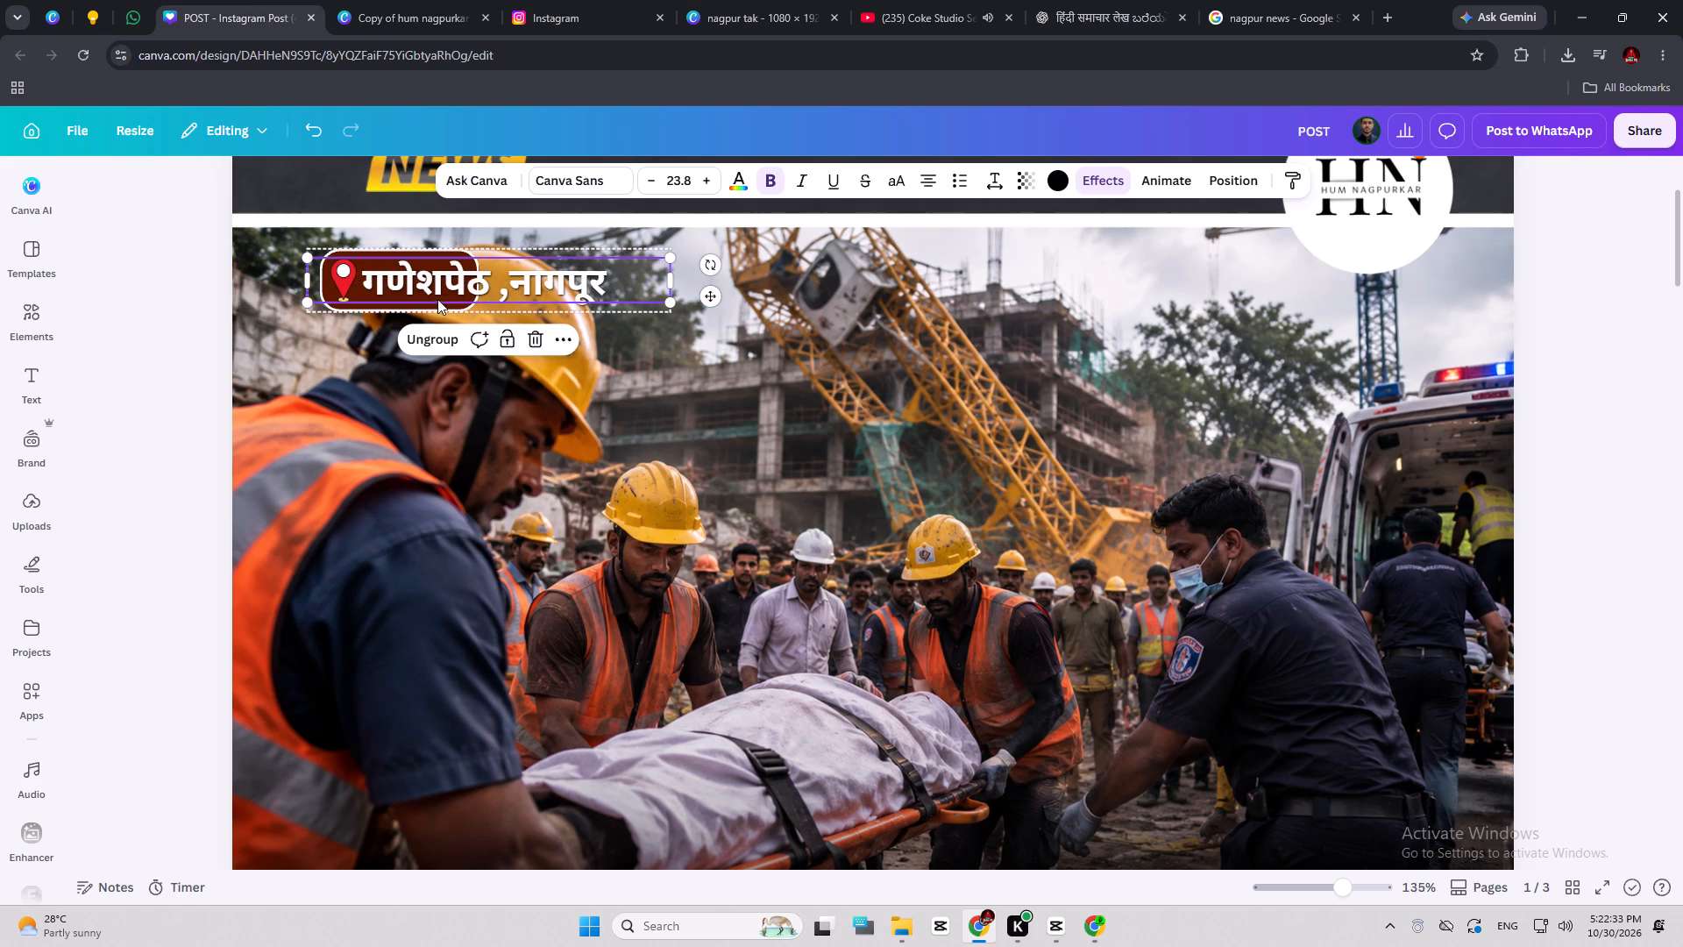
Widen the label's dark red background box to about 247 so it encloses the full "गणेशपेठ ,नागपूर" text.
click(448, 310)
drag(485, 288, 621, 288)
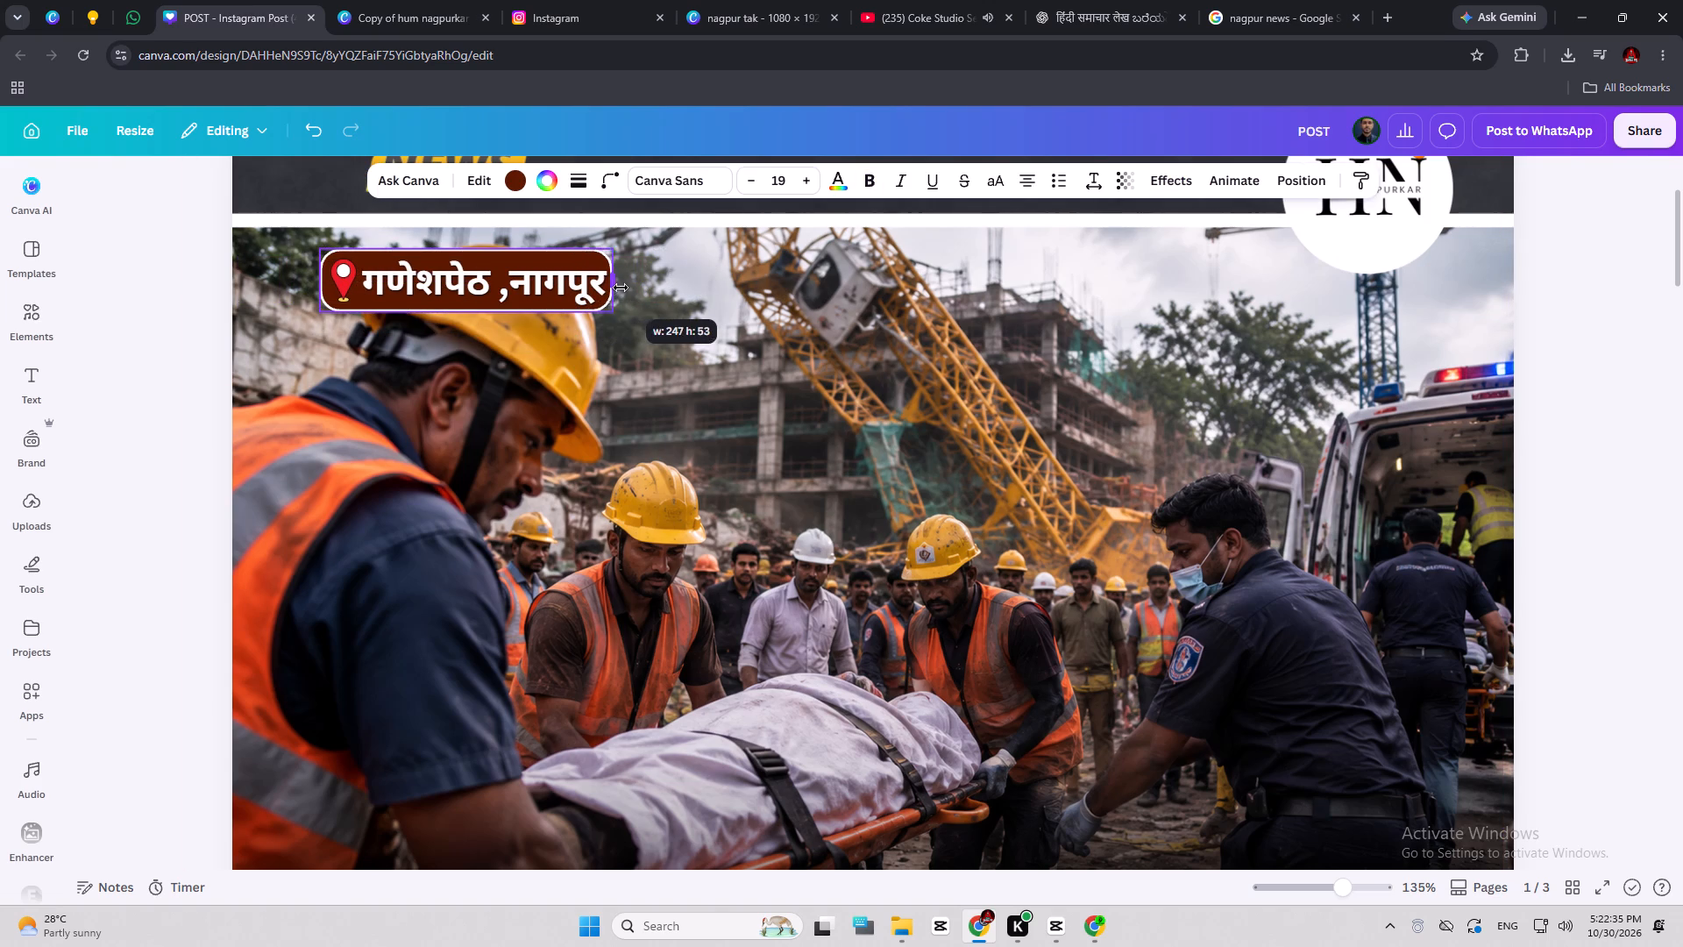
drag(621, 288, 621, 288)
ctrl+scroll(477, 367, down, 4)
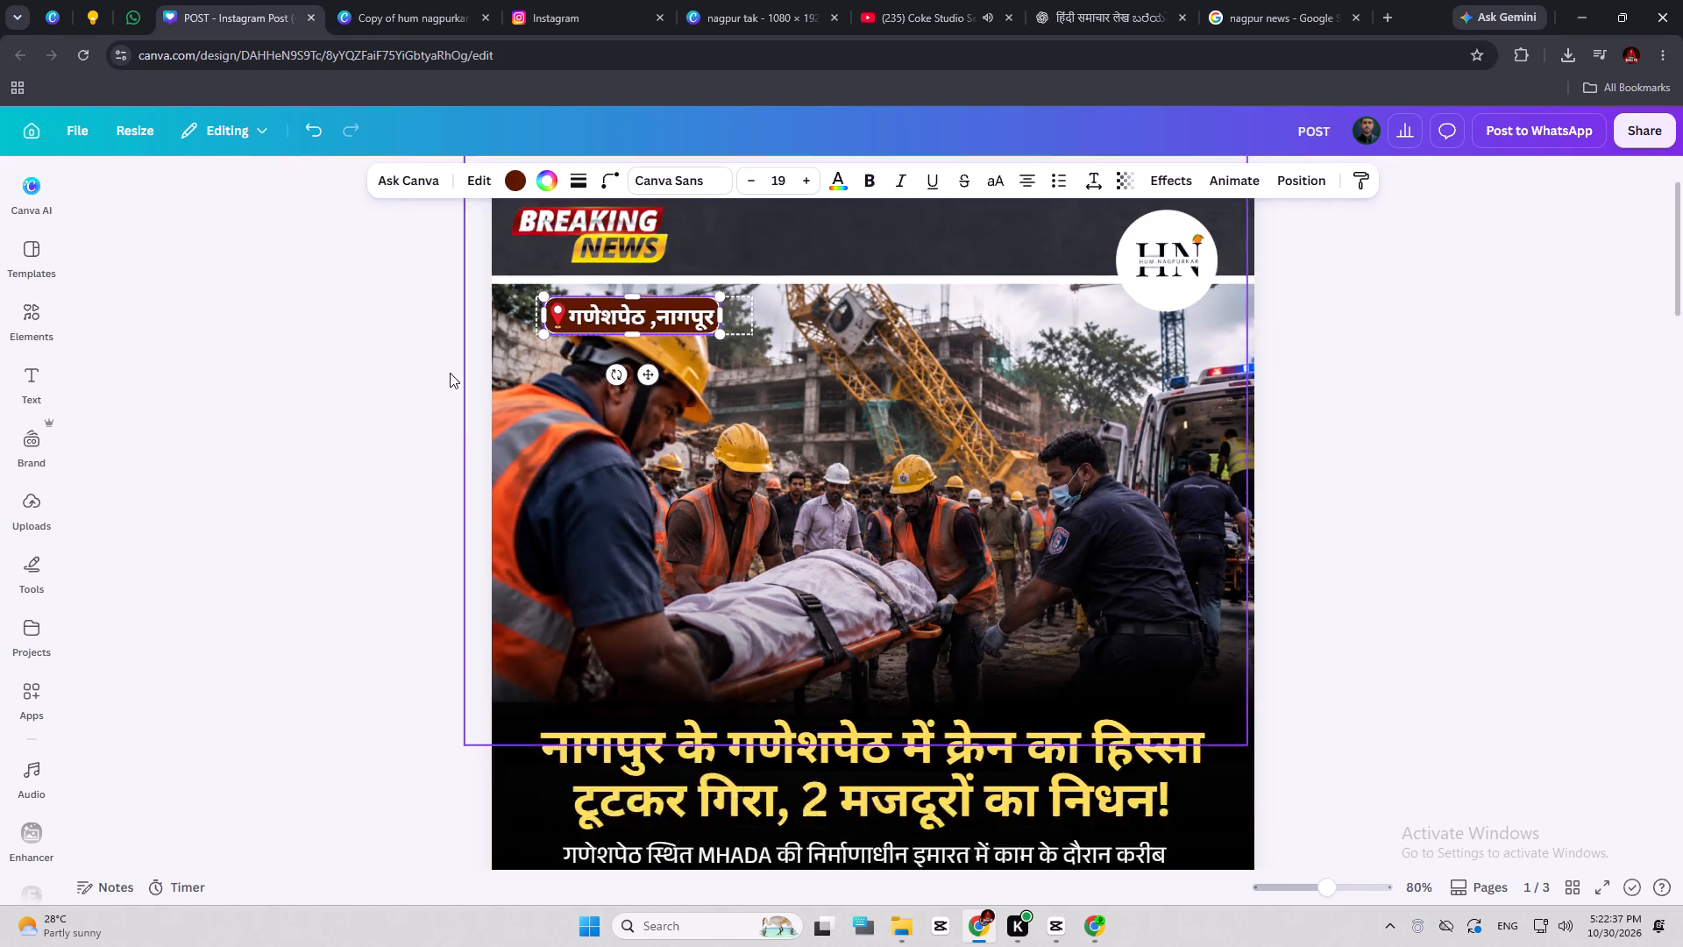
click(357, 346)
Copy page 1's stretcher image, gradients, location label, headline and body text together, leaving out the header graphics and logo.
drag(509, 331, 643, 335)
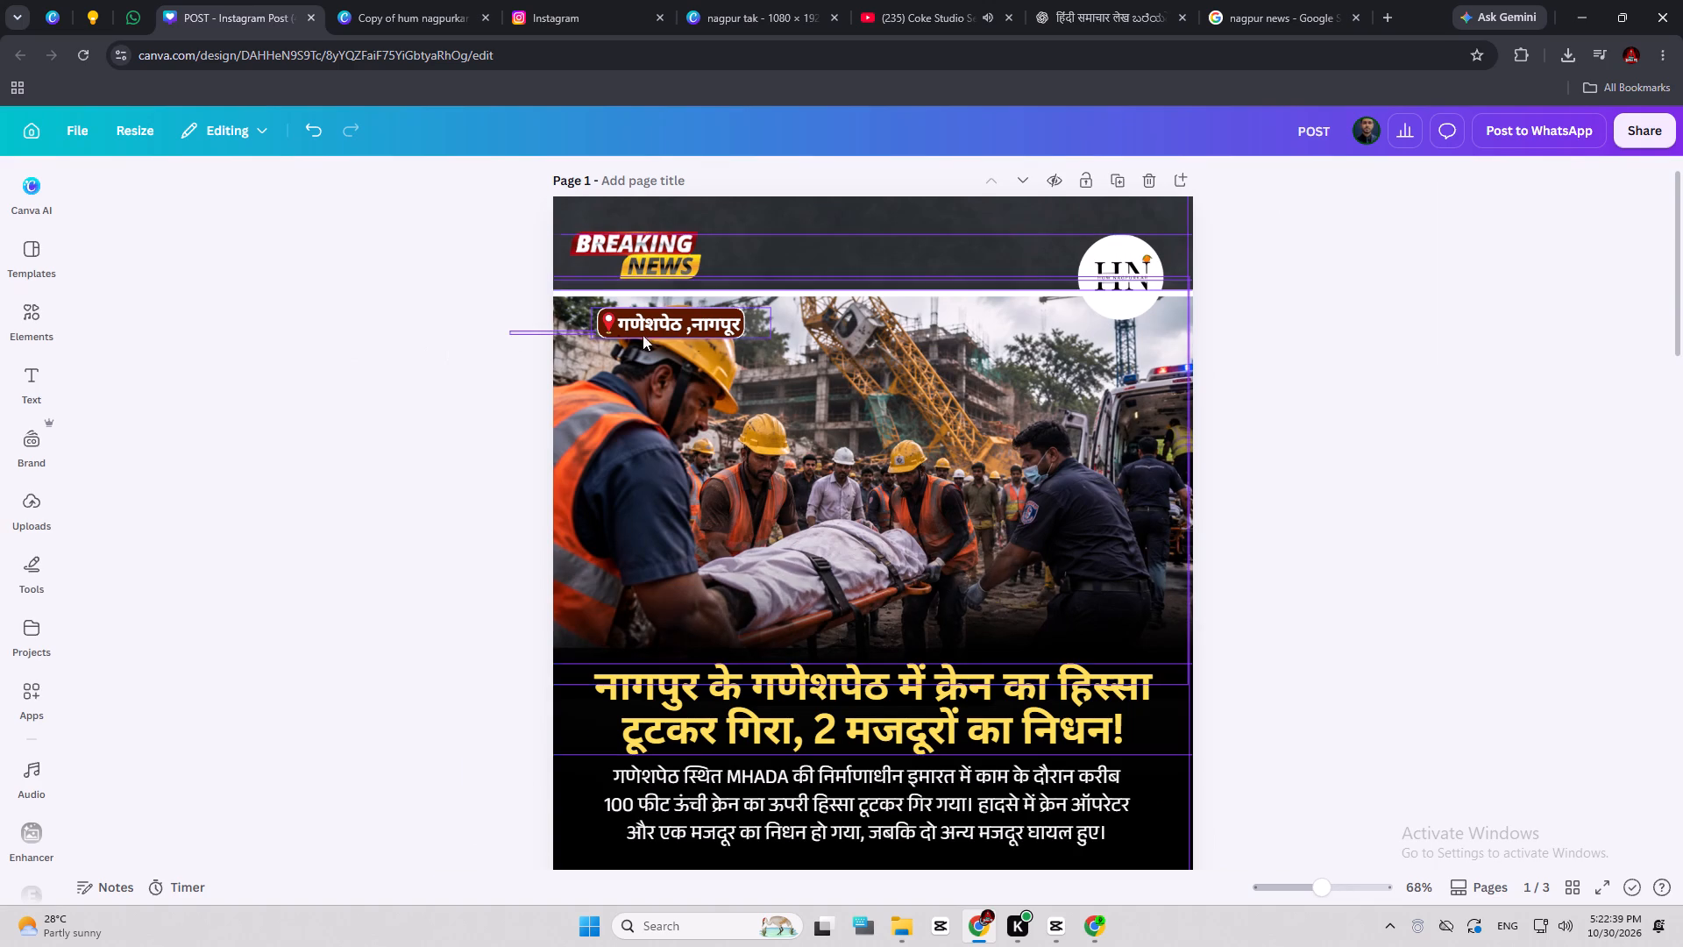
drag(643, 335, 1030, 737)
click(408, 396)
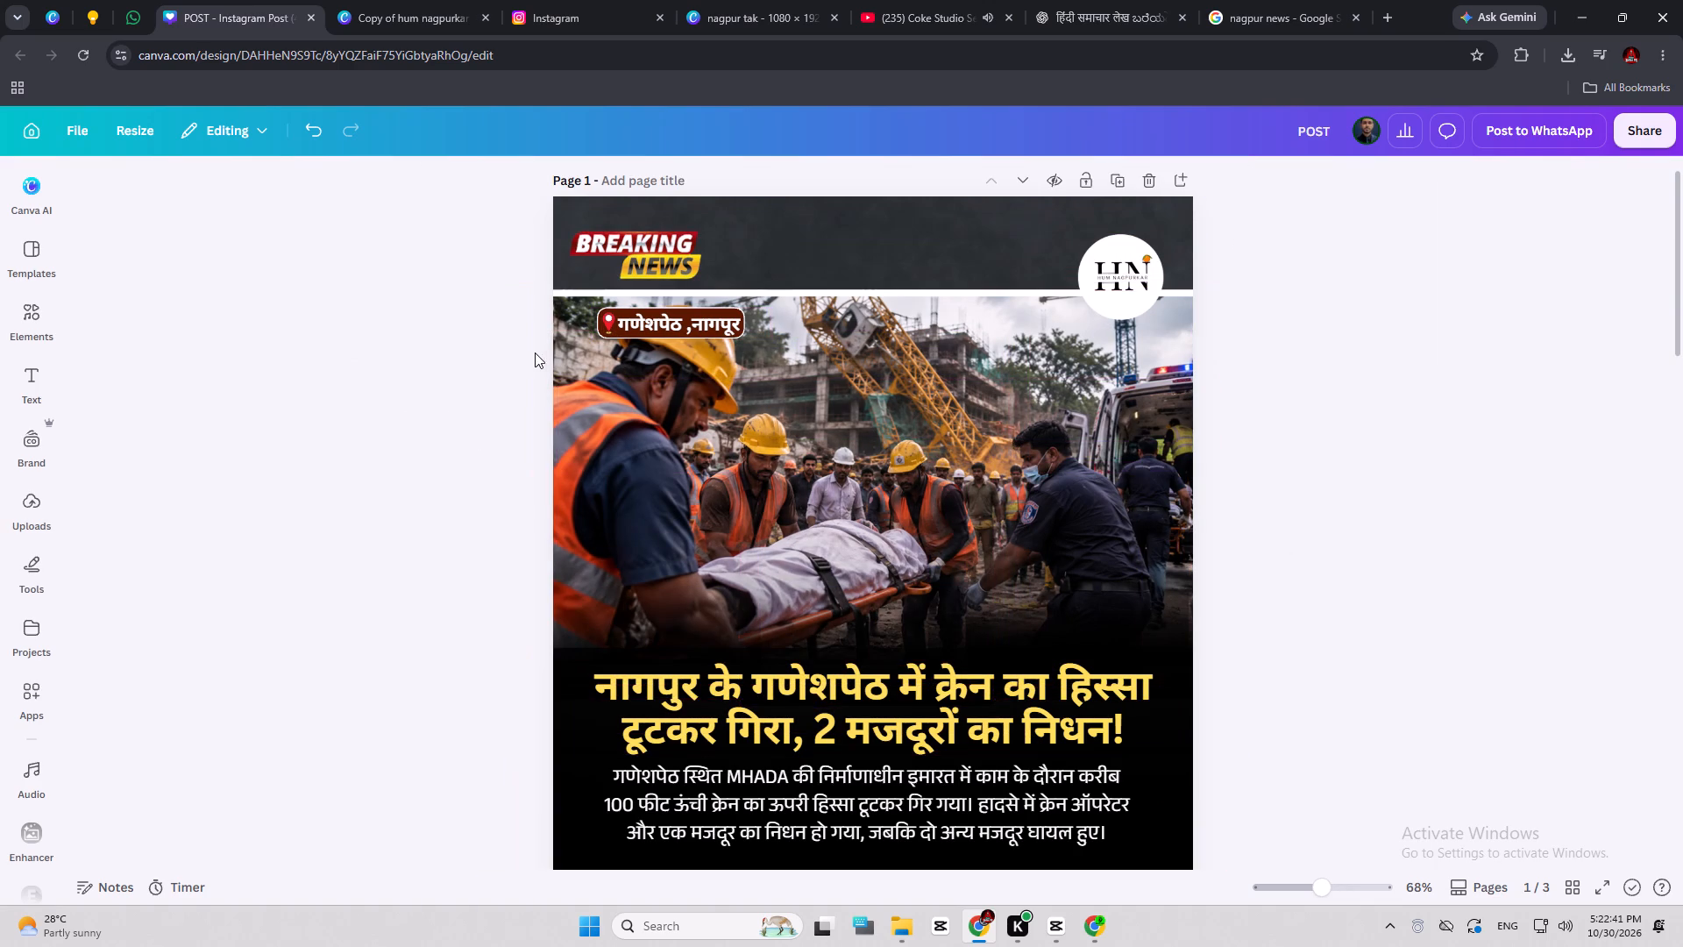
drag(543, 315, 966, 840)
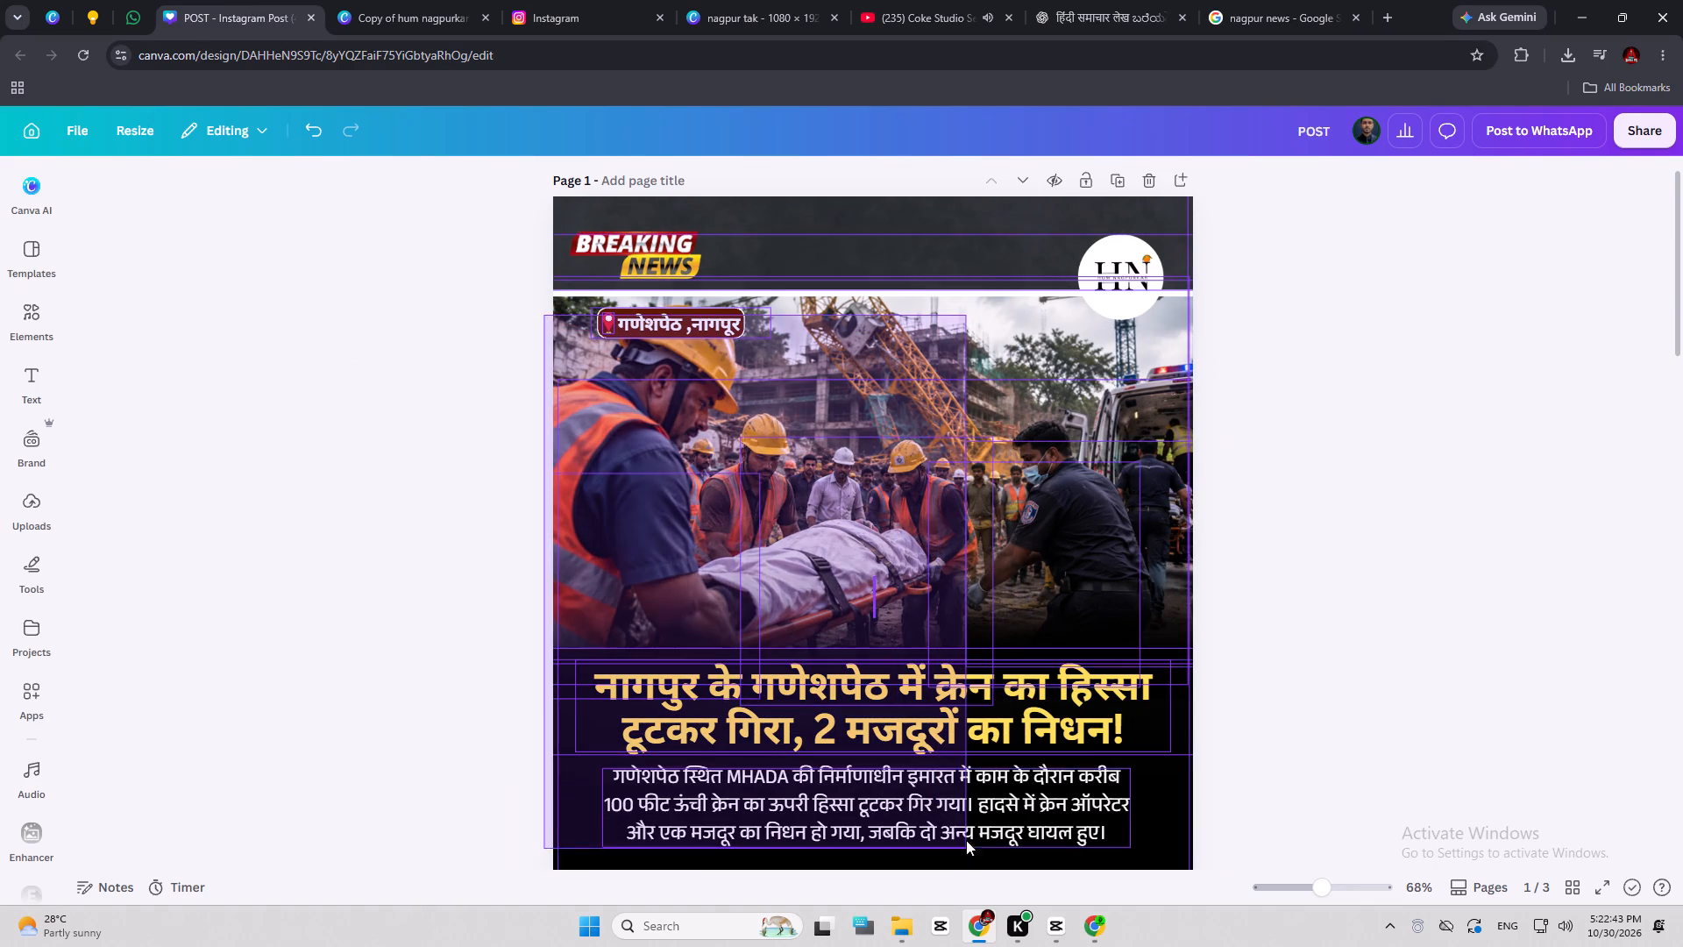
drag(966, 840, 966, 833)
key(ctrl+c)
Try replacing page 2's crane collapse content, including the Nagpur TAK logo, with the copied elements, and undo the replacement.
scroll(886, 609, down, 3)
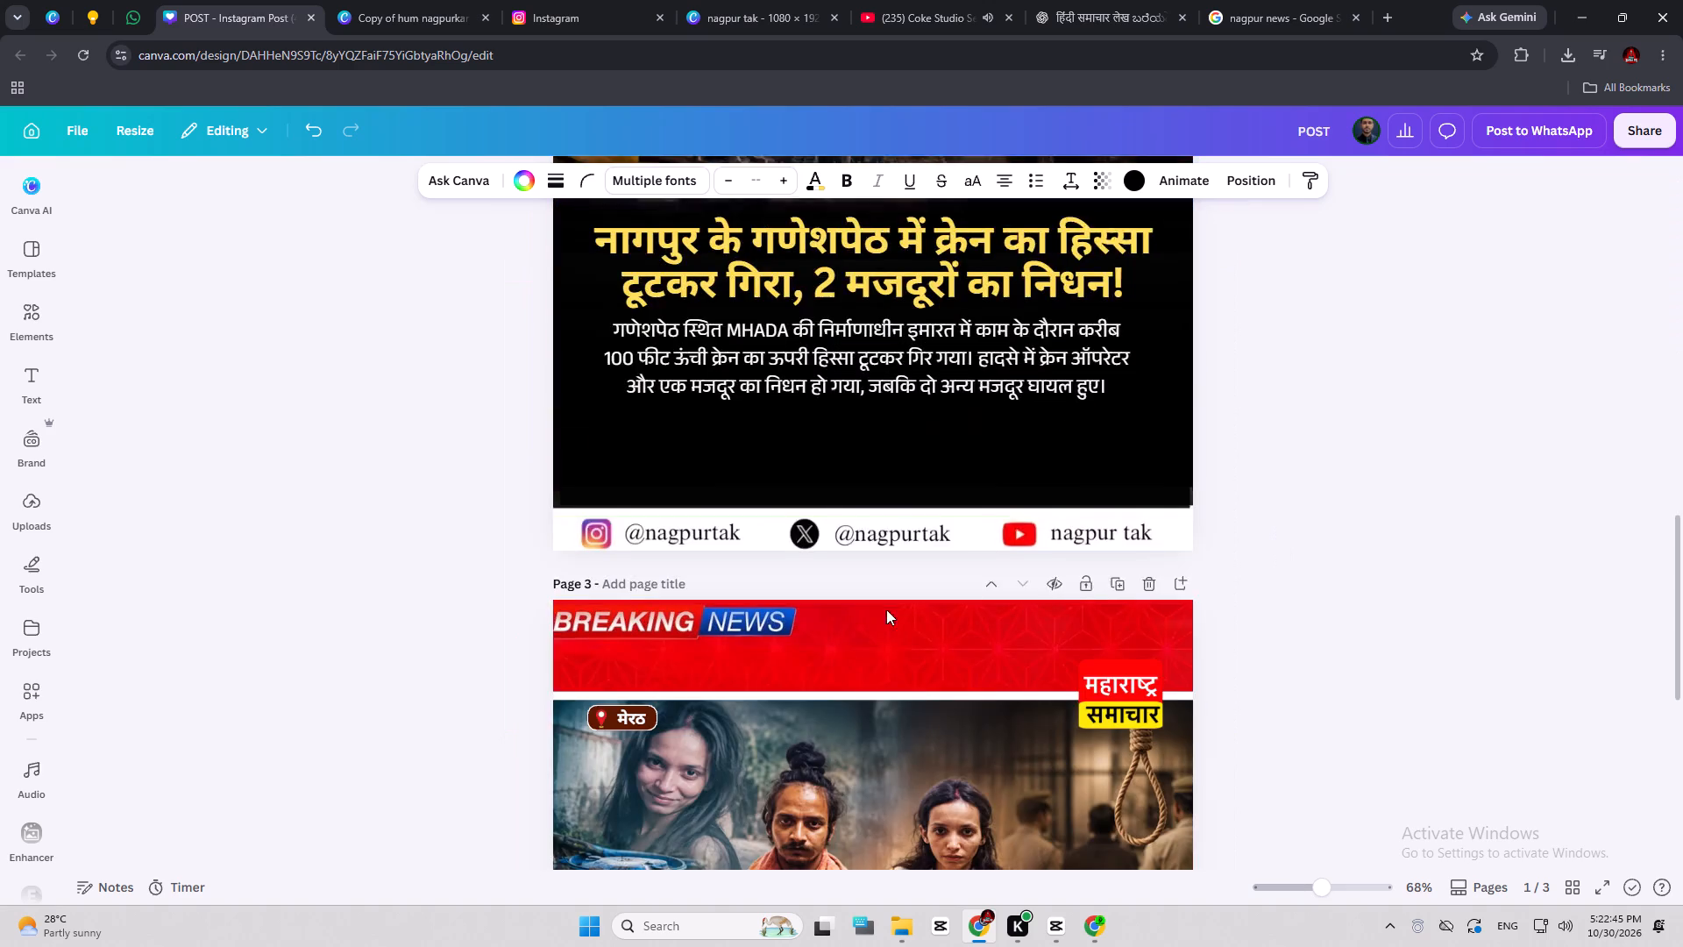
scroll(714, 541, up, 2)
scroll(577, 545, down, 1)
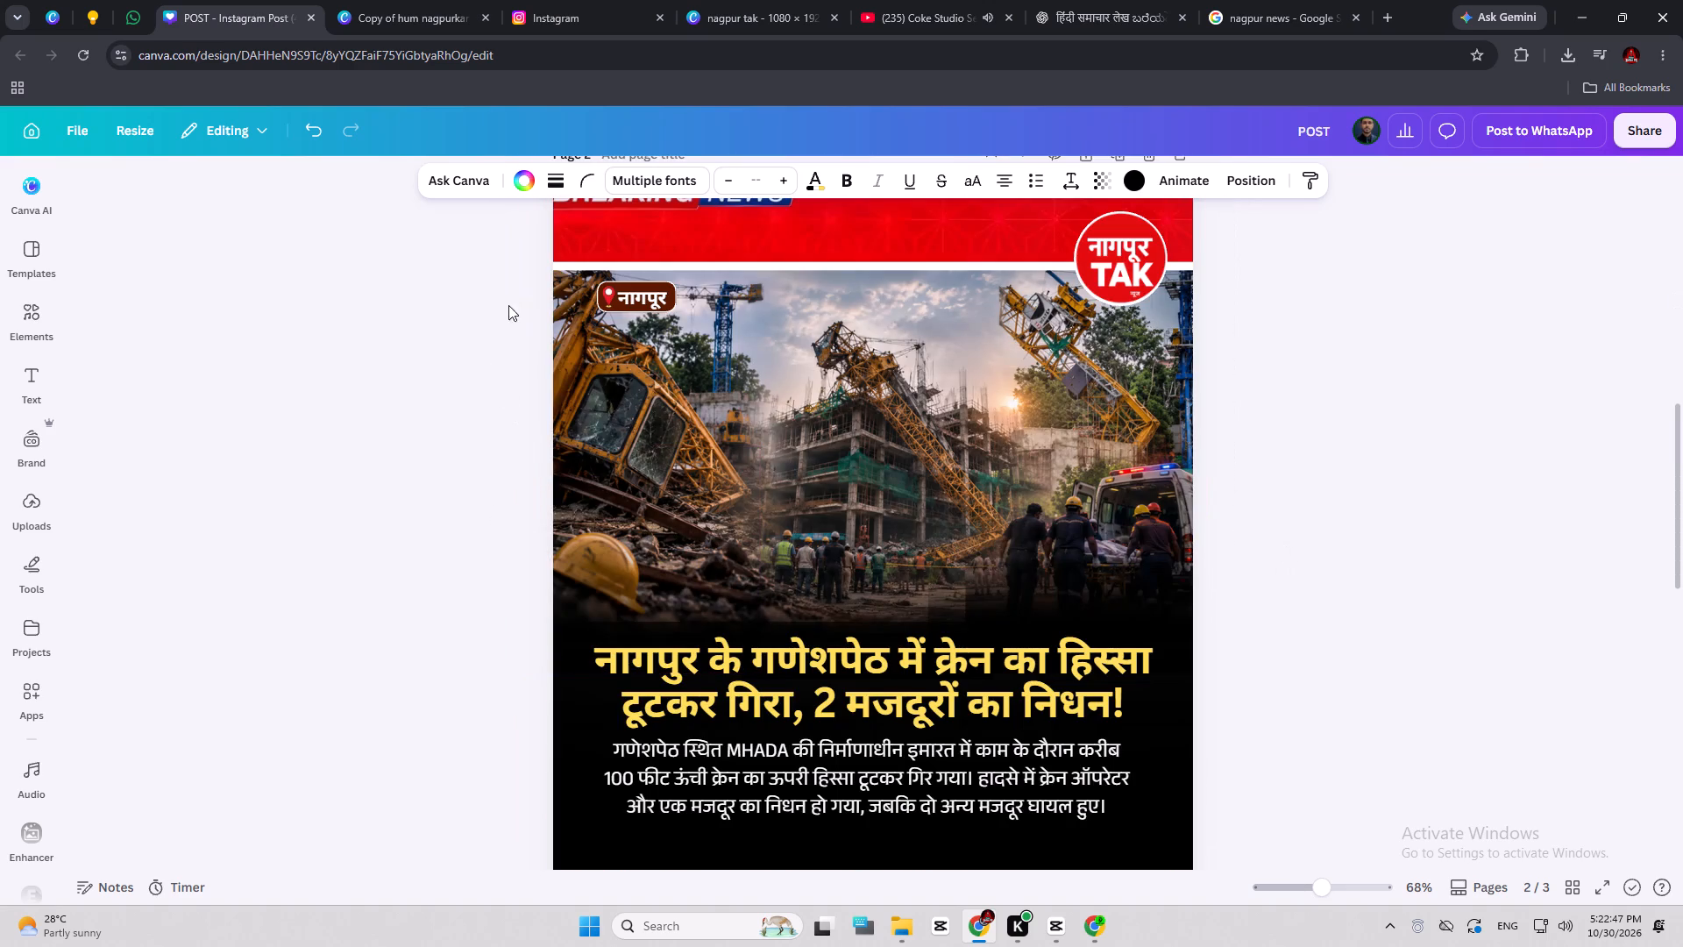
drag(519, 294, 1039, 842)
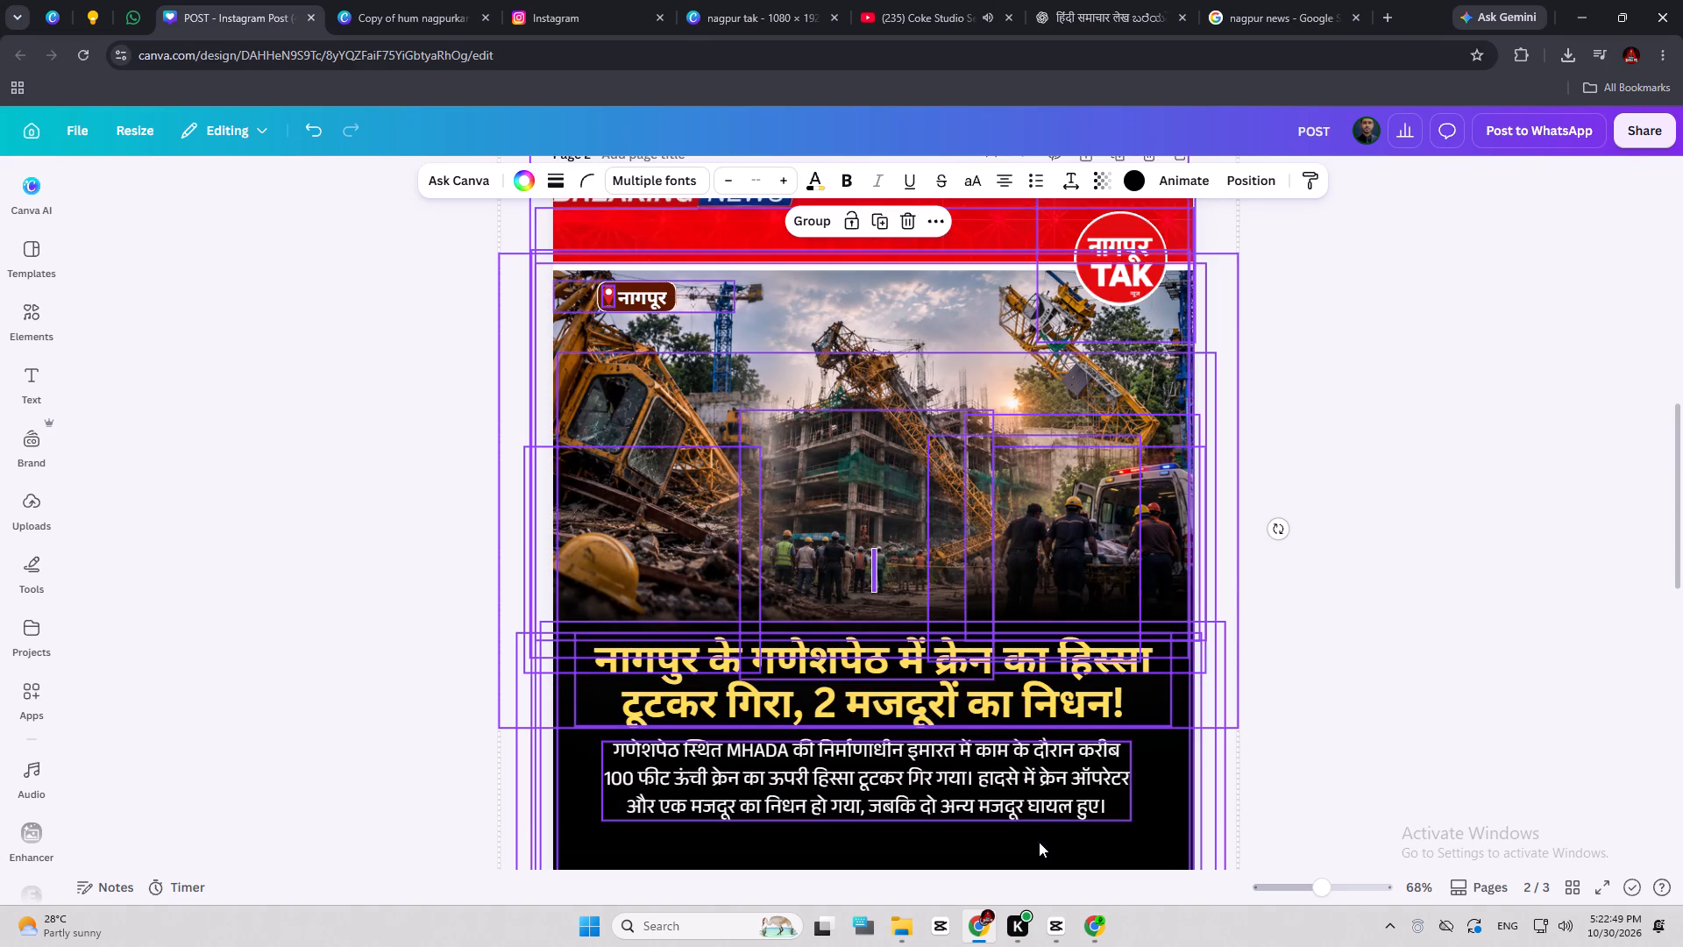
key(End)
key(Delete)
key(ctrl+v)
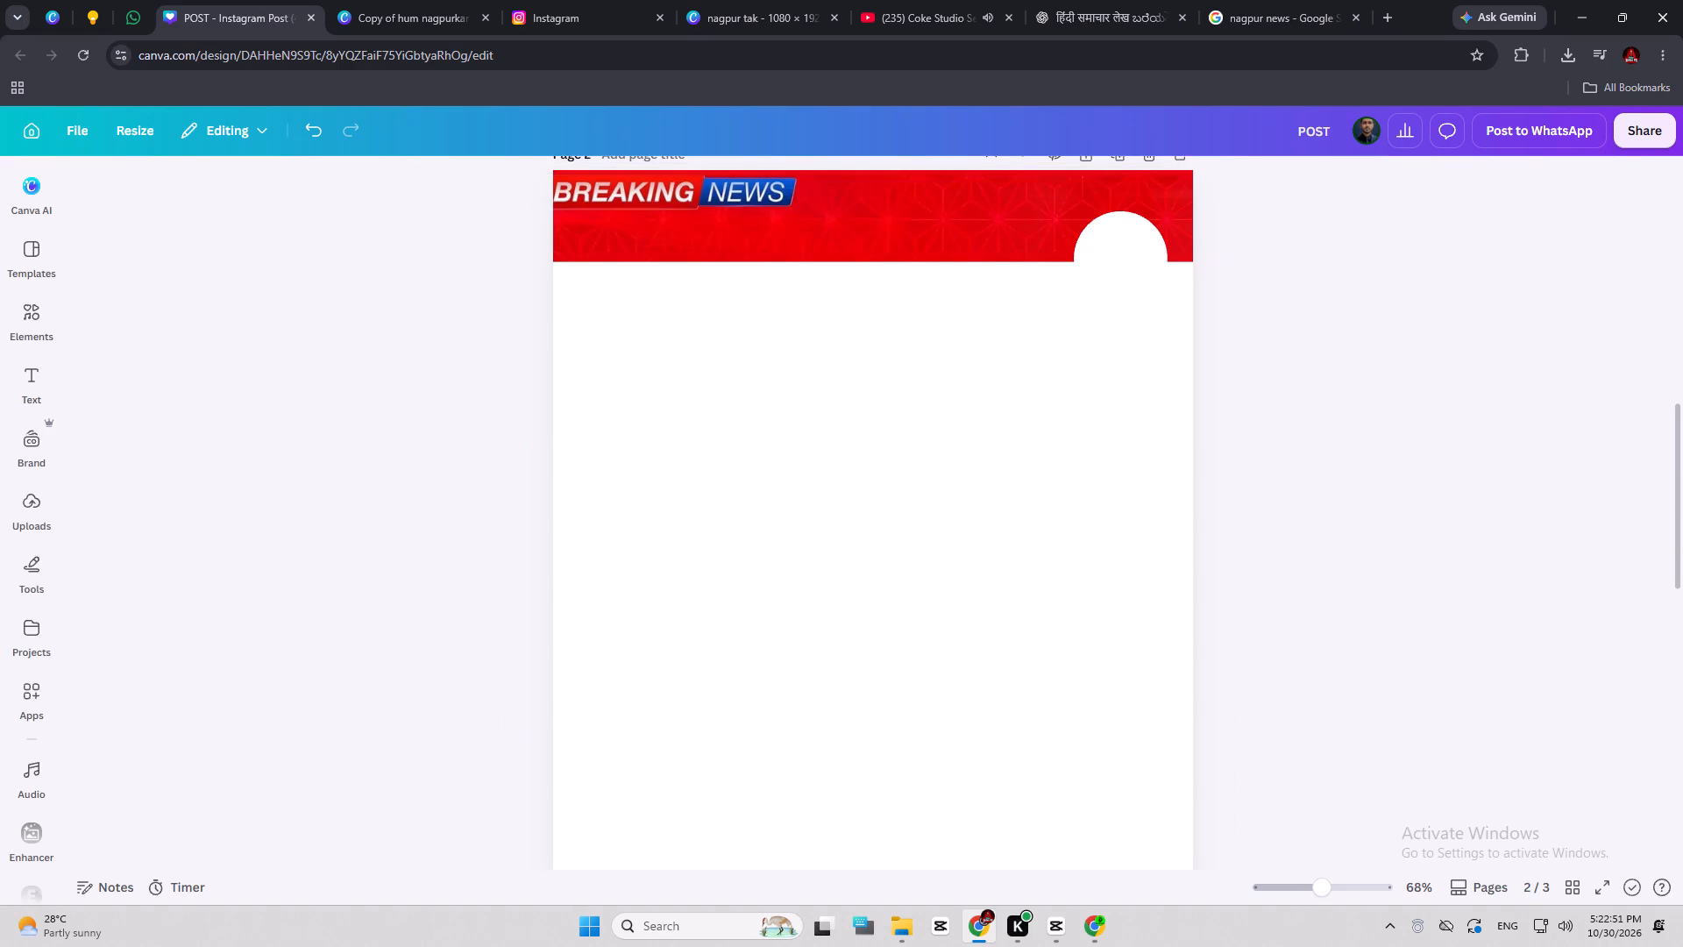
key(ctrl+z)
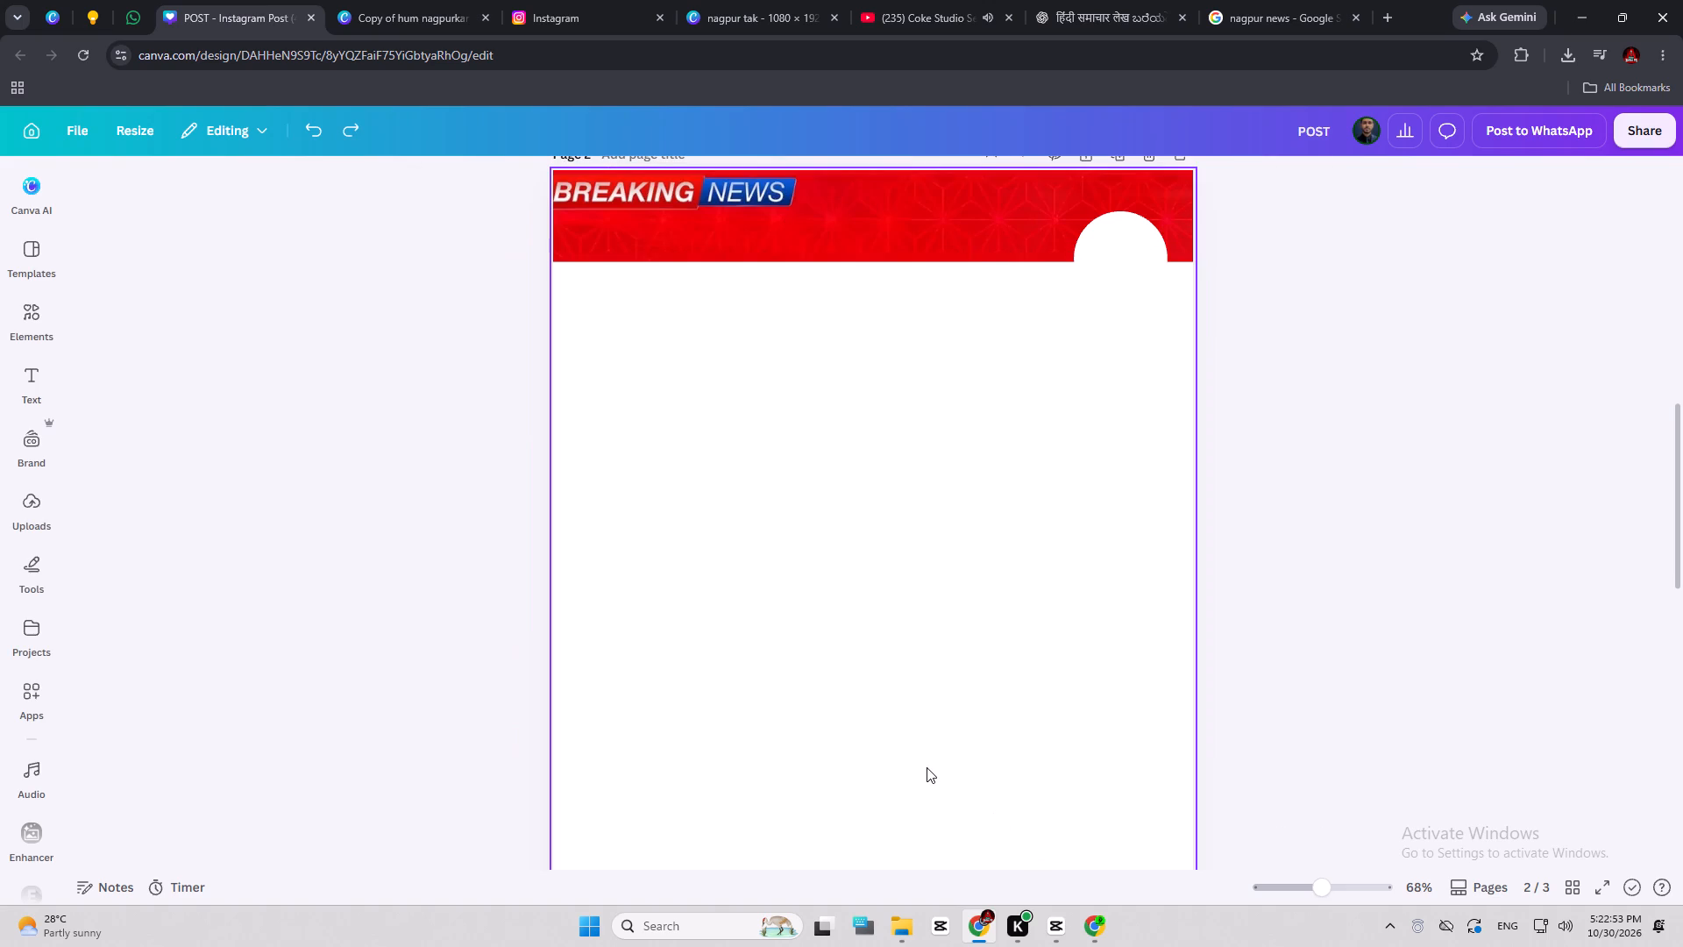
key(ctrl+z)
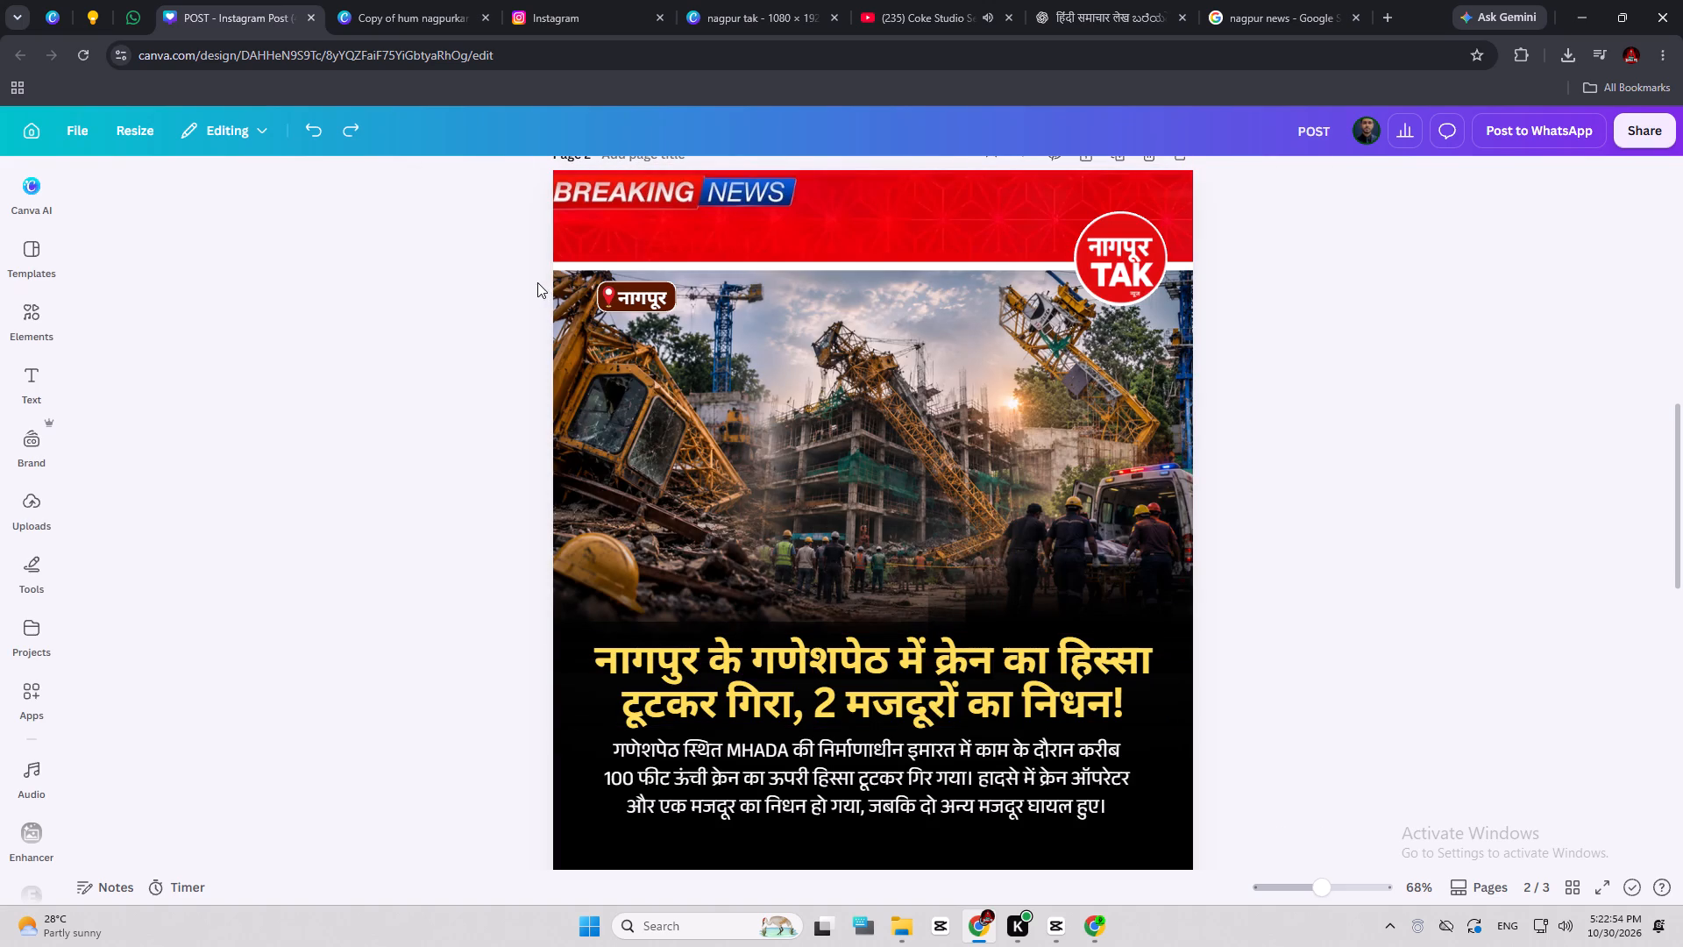
Delete page 2's old crane photo, location label, headline and body text while keeping the Nagpur TAK logo, and paste the copied page 1 elements.
drag(537, 282, 865, 806)
key(Delete)
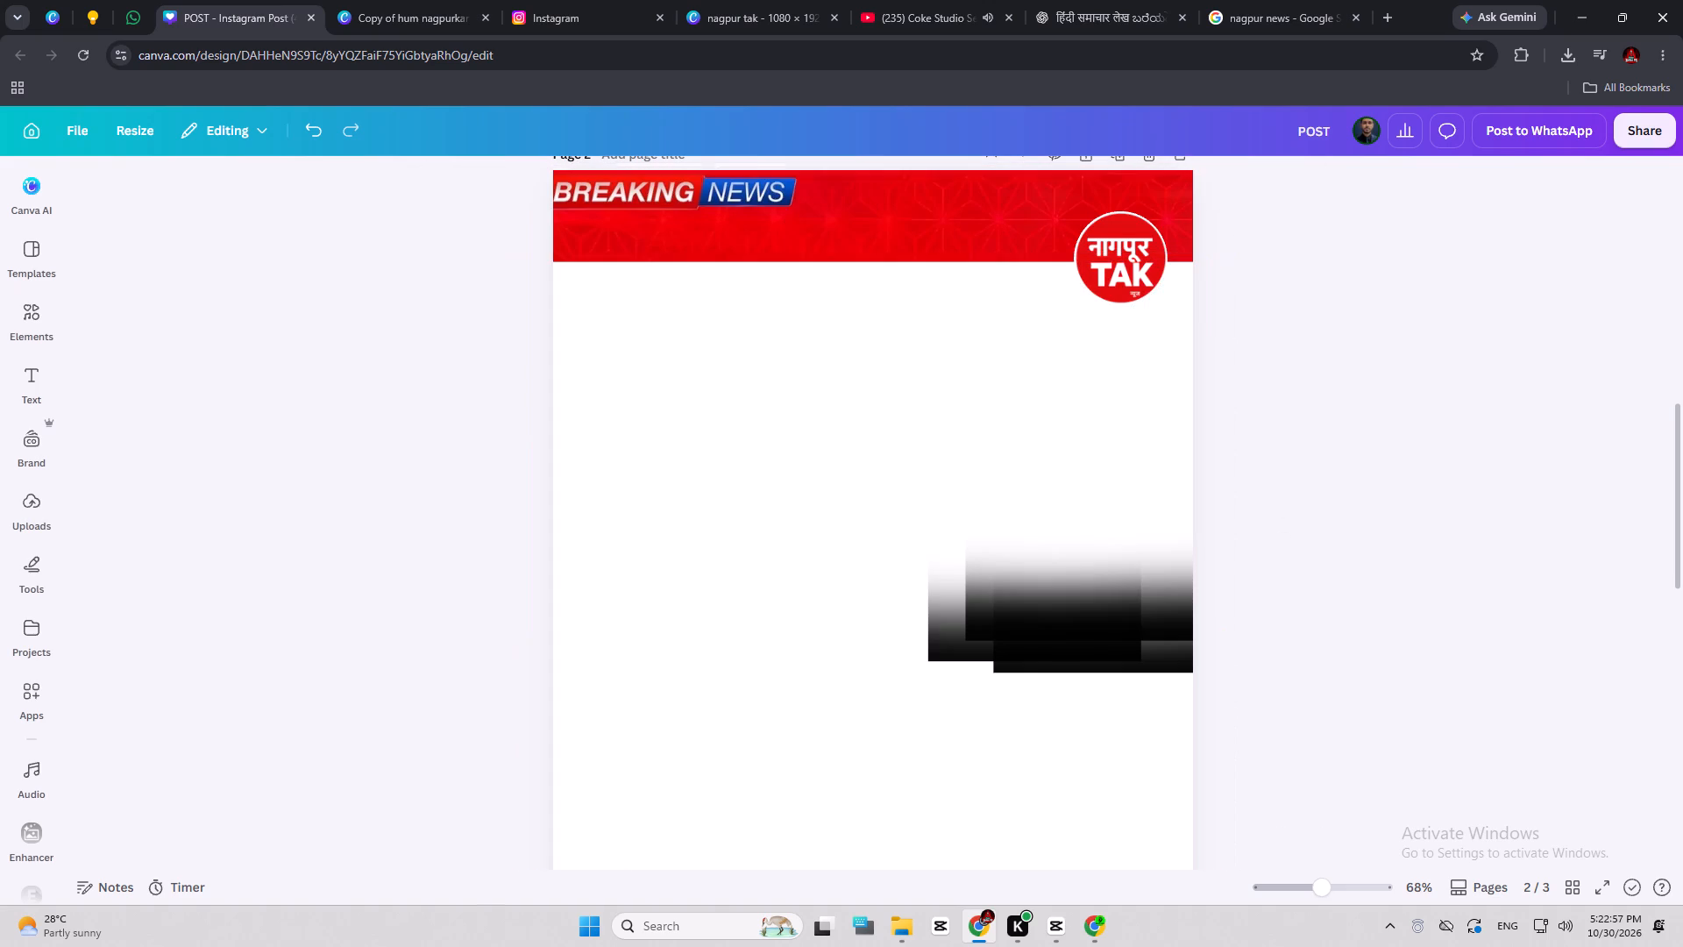
key(ctrl+v)
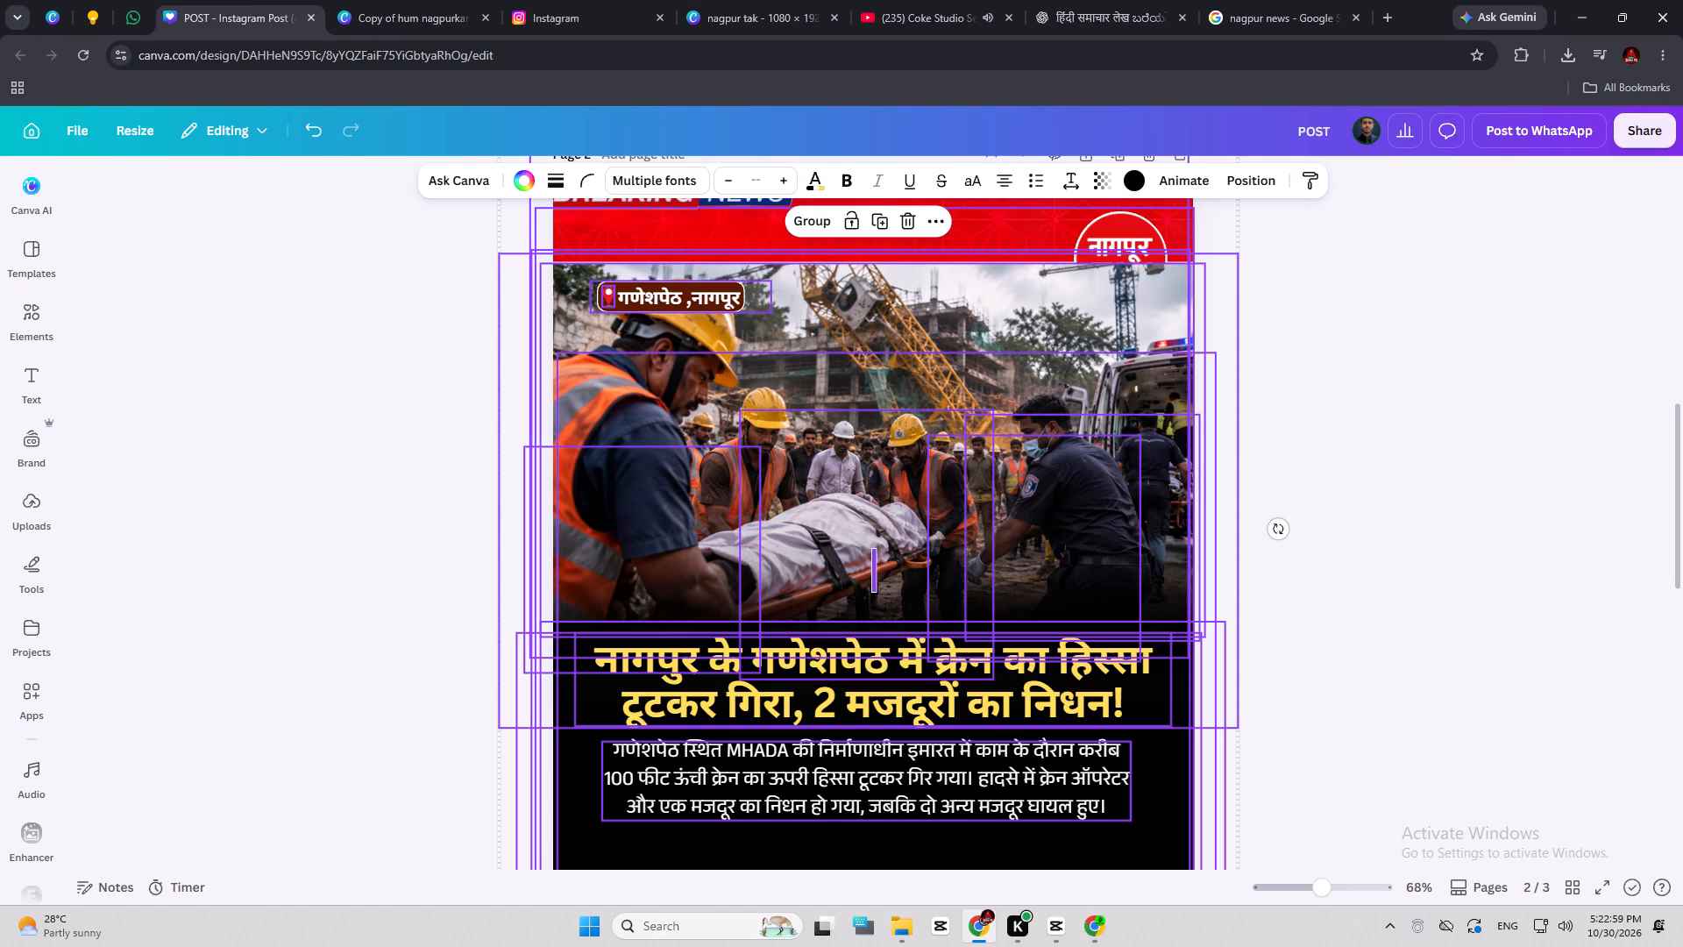
click(1326, 652)
scroll(1140, 655, down, 1)
scroll(1018, 627, up, 1)
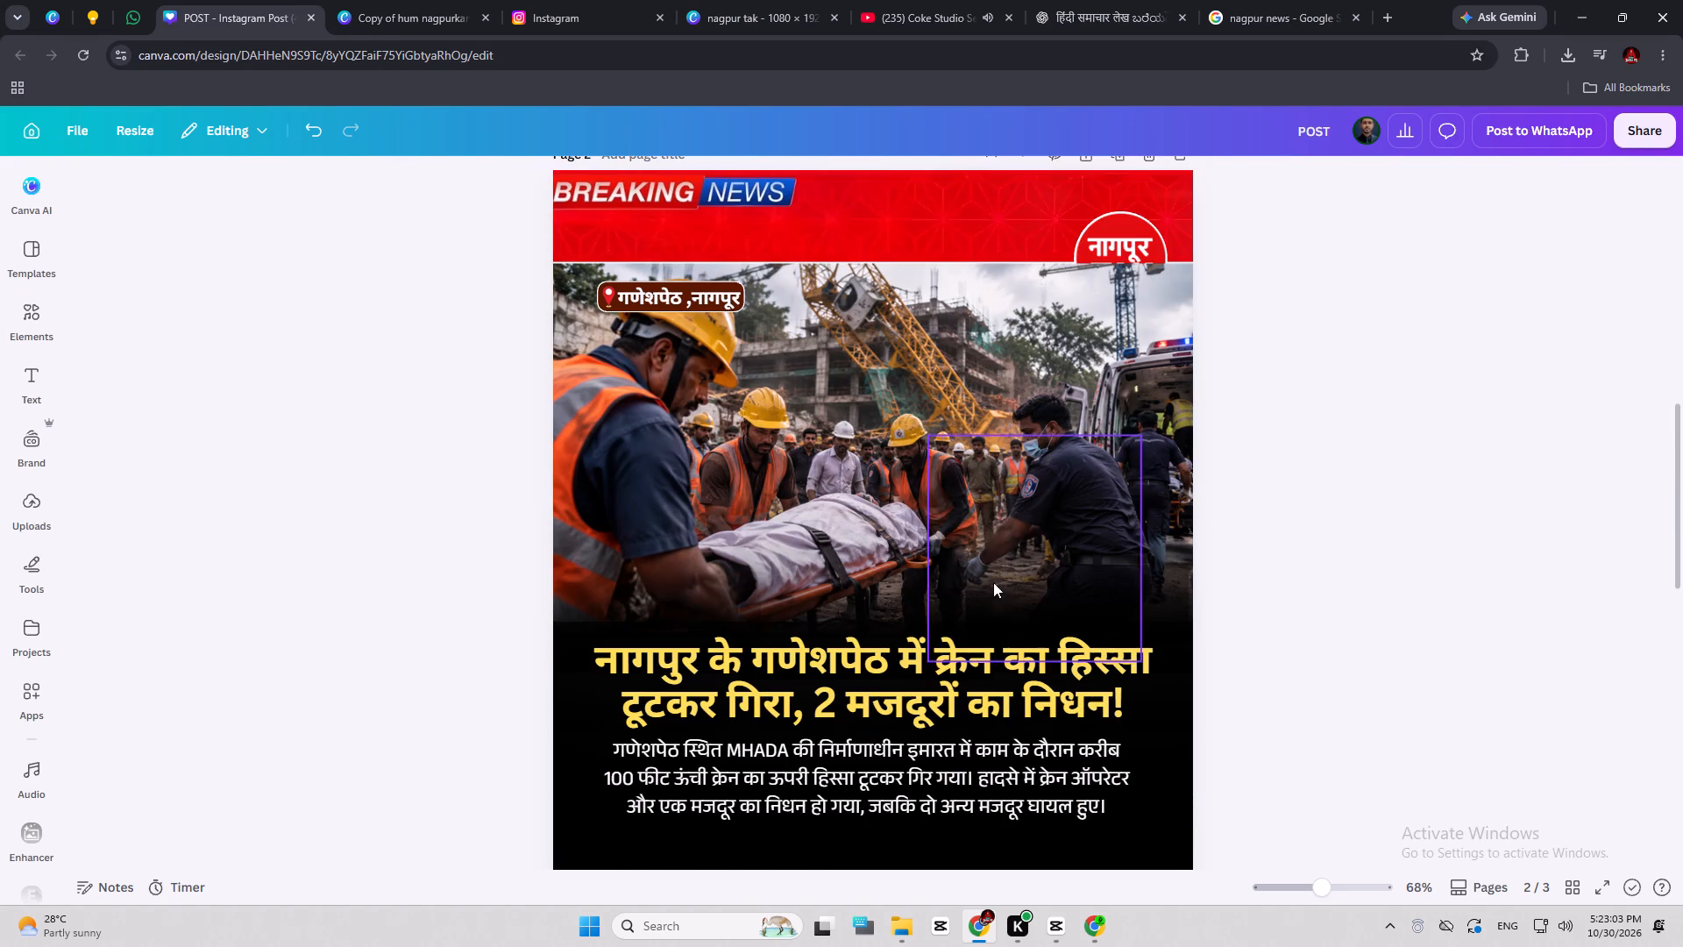
Send page 2's stretcher image backward behind the Nagpur TAK logo, the white divider and the dark gradients.
ctrl+triple_click(763, 404)
ctrl+click(763, 405)
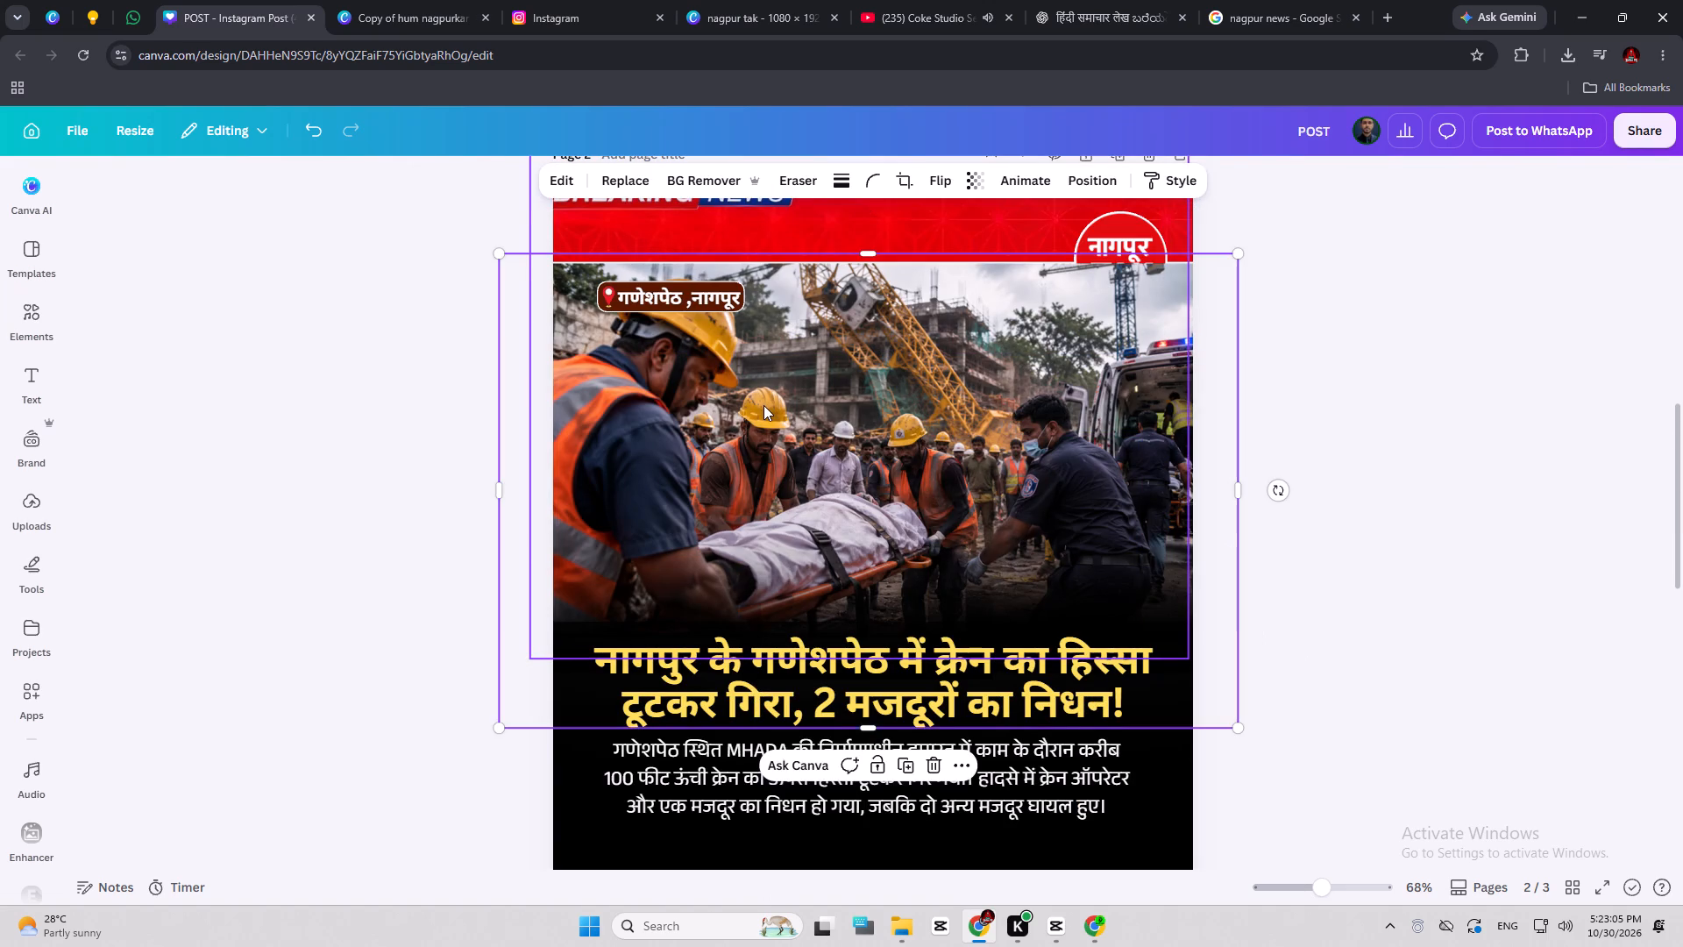
ctrl+click(763, 405)
ctrl+click(763, 405)
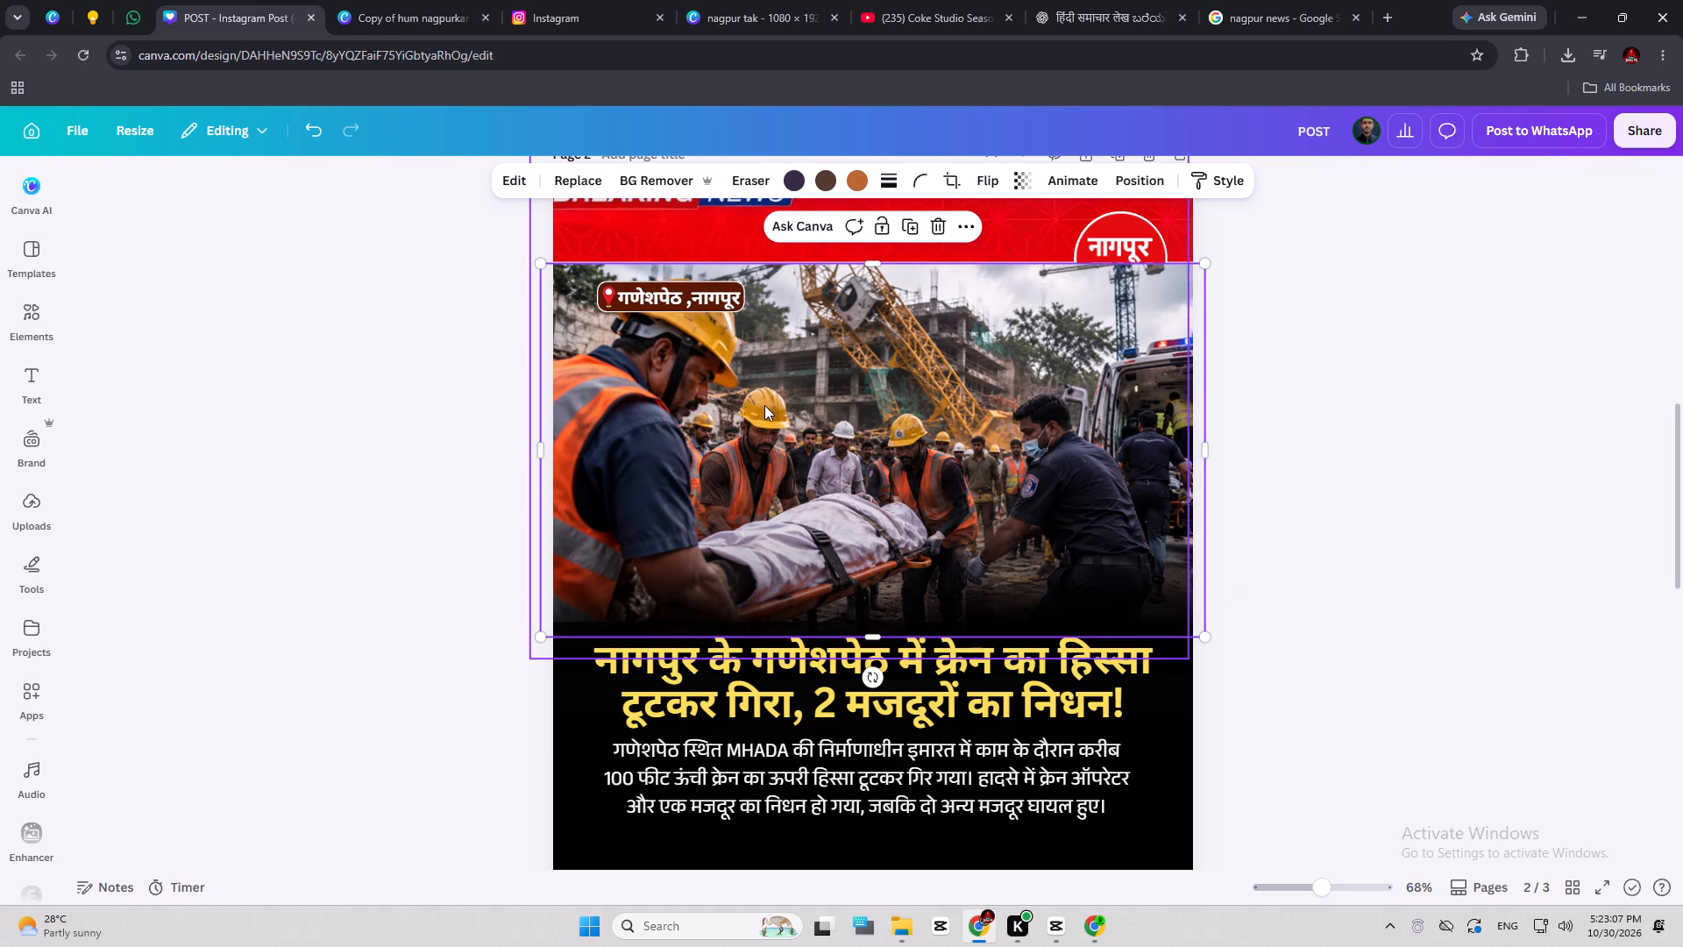
key(ctrl+bracketleft)
key(ctrl+bracketleft)
key(ctrl+bracketleft)
key(ctrl+bracketleft)
key(ctrl+bracketleft)
key(ctrl+bracketleft)
key(ctrl+bracketleft)
key(ctrl+bracketleft)
key(ctrl+bracketleft)
key(ctrl+bracketleft)
key(ctrl+bracketleft)
key(ctrl+bracketleft)
key(ctrl+bracketleft)
key(ctrl+bracketleft)
key(ctrl+bracketleft)
key(ctrl+bracketleft)
key(ctrl+bracketleft)
key(ctrl+bracketleft)
key(ctrl+bracketleft)
key(ctrl+bracketleft)
key(ctrl+bracketleft)
key(ctrl+bracketleft)
key(ctrl+bracketleft)
key(ctrl+bracketleft)
key(ctrl+bracketleft)
key(ctrl+bracketleft)
key(ctrl+bracketleft)
key(ctrl+bracketleft)
key(ctrl+bracketleft)
key(ctrl+bracketleft)
key(ctrl+bracketleft)
key(ctrl+bracketleft)
key(ctrl+bracketleft)
key(ctrl+bracketleft)
key(ctrl+bracketleft)
key(ctrl+bracketleft)
key(ctrl+bracketleft)
key(ctrl+bracketleft)
key(ctrl+bracketleft)
key(ctrl+bracketleft)
drag(1107, 482, 1020, 594)
key(ctrl+z)
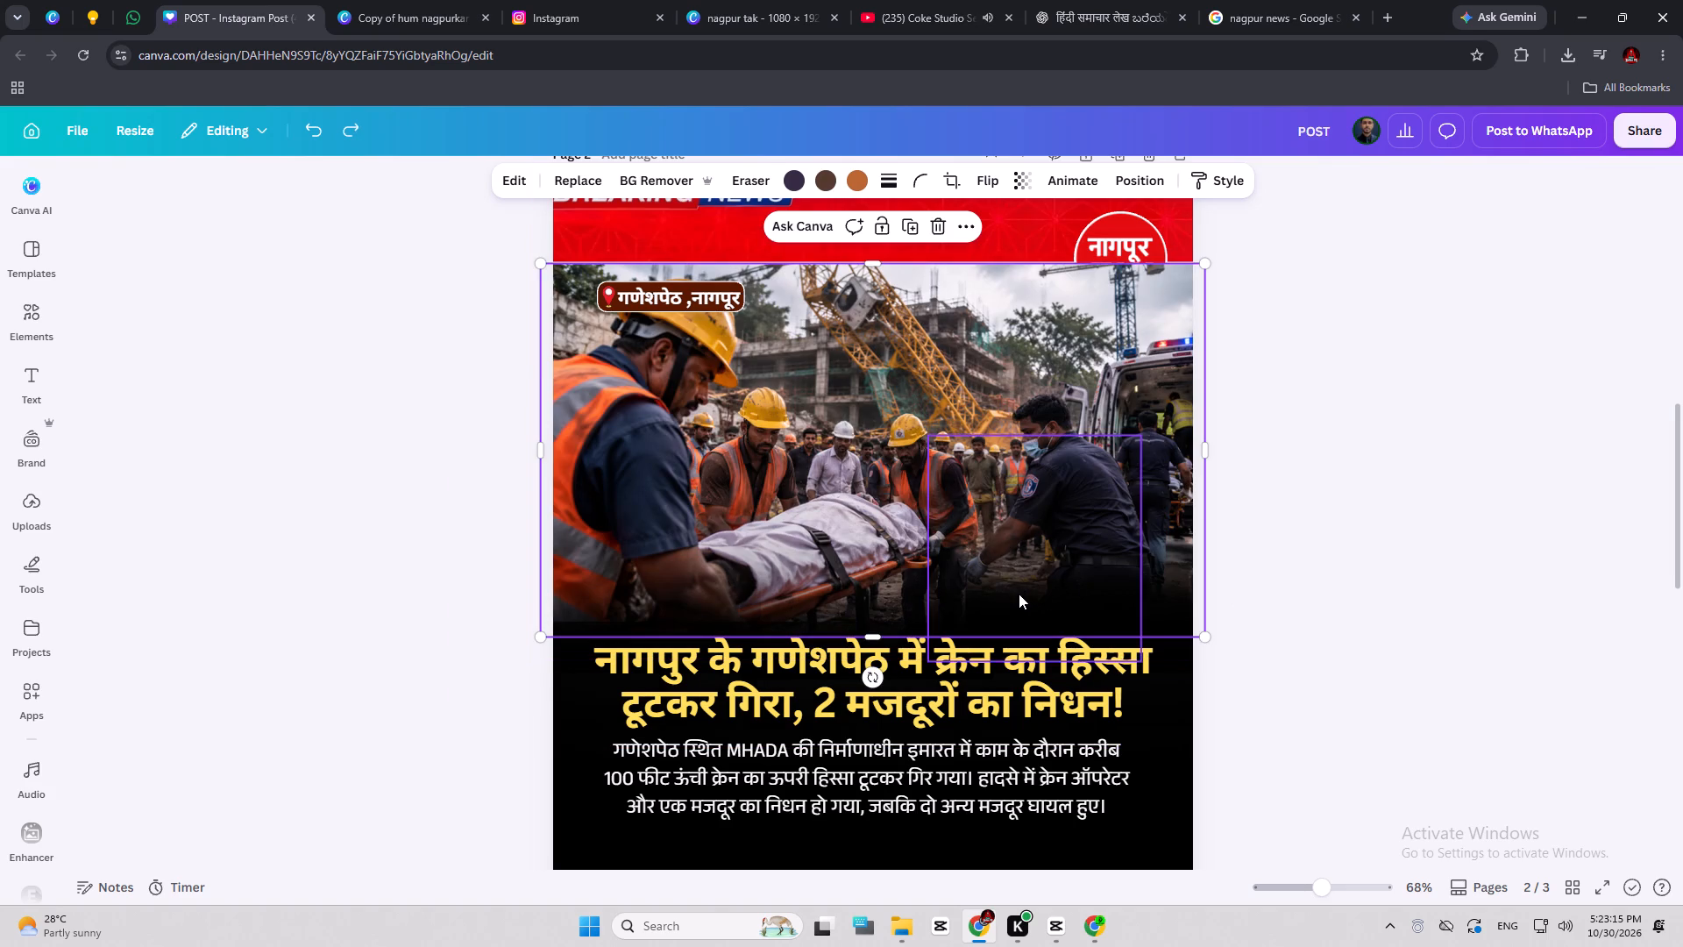
key(ctrl+bracketleft)
key(ctrl+bracketleft)
key(ctrl+bracketleft)
key(ctrl+bracketleft)
key(ctrl+bracketleft)
key(ctrl+bracketleft)
key(ctrl+bracketleft)
key(ctrl+bracketleft)
key(ctrl+bracketleft)
key(ctrl+bracketleft)
key(ctrl+bracketleft)
key(ctrl+bracketleft)
key(ctrl+bracketleft)
key(ctrl+bracketleft)
key(ctrl+bracketleft)
key(ctrl+bracketleft)
key(ctrl+bracketleft)
key(ctrl+bracketleft)
key(ctrl+bracketleft)
key(ctrl+bracketleft)
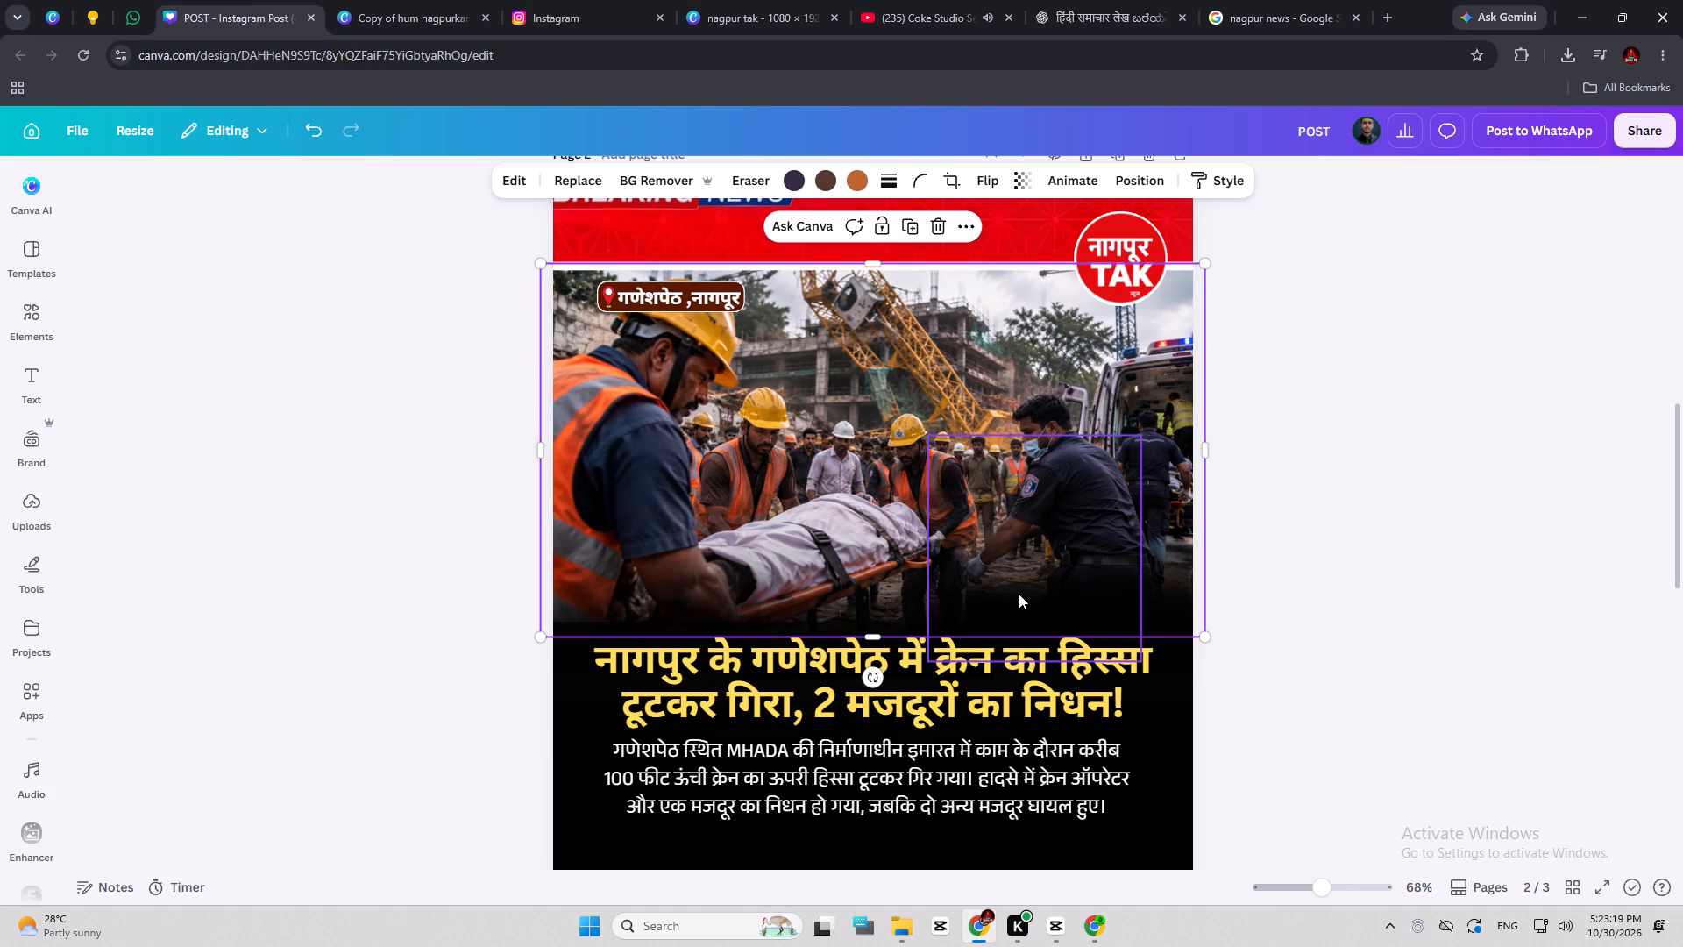
key(ctrl+bracketleft)
key(ctrl+bracketleft)
key(ctrl+bracketleft)
key(ctrl+bracketleft)
key(ctrl+bracketleft)
key(ctrl+bracketleft)
key(ctrl+bracketleft)
key(ctrl+bracketleft)
key(ctrl+bracketleft)
key(ctrl+bracketleft)
key(ctrl+bracketleft)
key(ctrl+bracketleft)
key(ctrl+bracketleft)
key(ctrl+bracketleft)
key(ctrl+bracketleft)
key(ctrl+bracketleft)
key(ctrl+bracketleft)
key(ctrl+bracketleft)
key(ctrl+bracketleft)
key(ctrl+bracketleft)
key(ctrl+bracketleft)
key(ctrl+bracketleft)
key(ctrl+bracketleft)
key(ctrl+bracketleft)
key(ctrl+bracketleft)
key(ctrl+bracketleft)
key(ctrl+bracketleft)
key(ctrl+bracketleft)
key(ctrl+bracketleft)
key(ctrl+bracketleft)
key(ctrl+bracketleft)
key(ctrl+bracketleft)
key(ctrl+bracketleft)
key(ctrl+bracketleft)
key(ctrl+bracketleft)
key(ctrl+bracketleft)
key(ctrl+bracketleft)
key(ctrl+bracketleft)
key(ctrl+bracketleft)
key(ctrl+bracketleft)
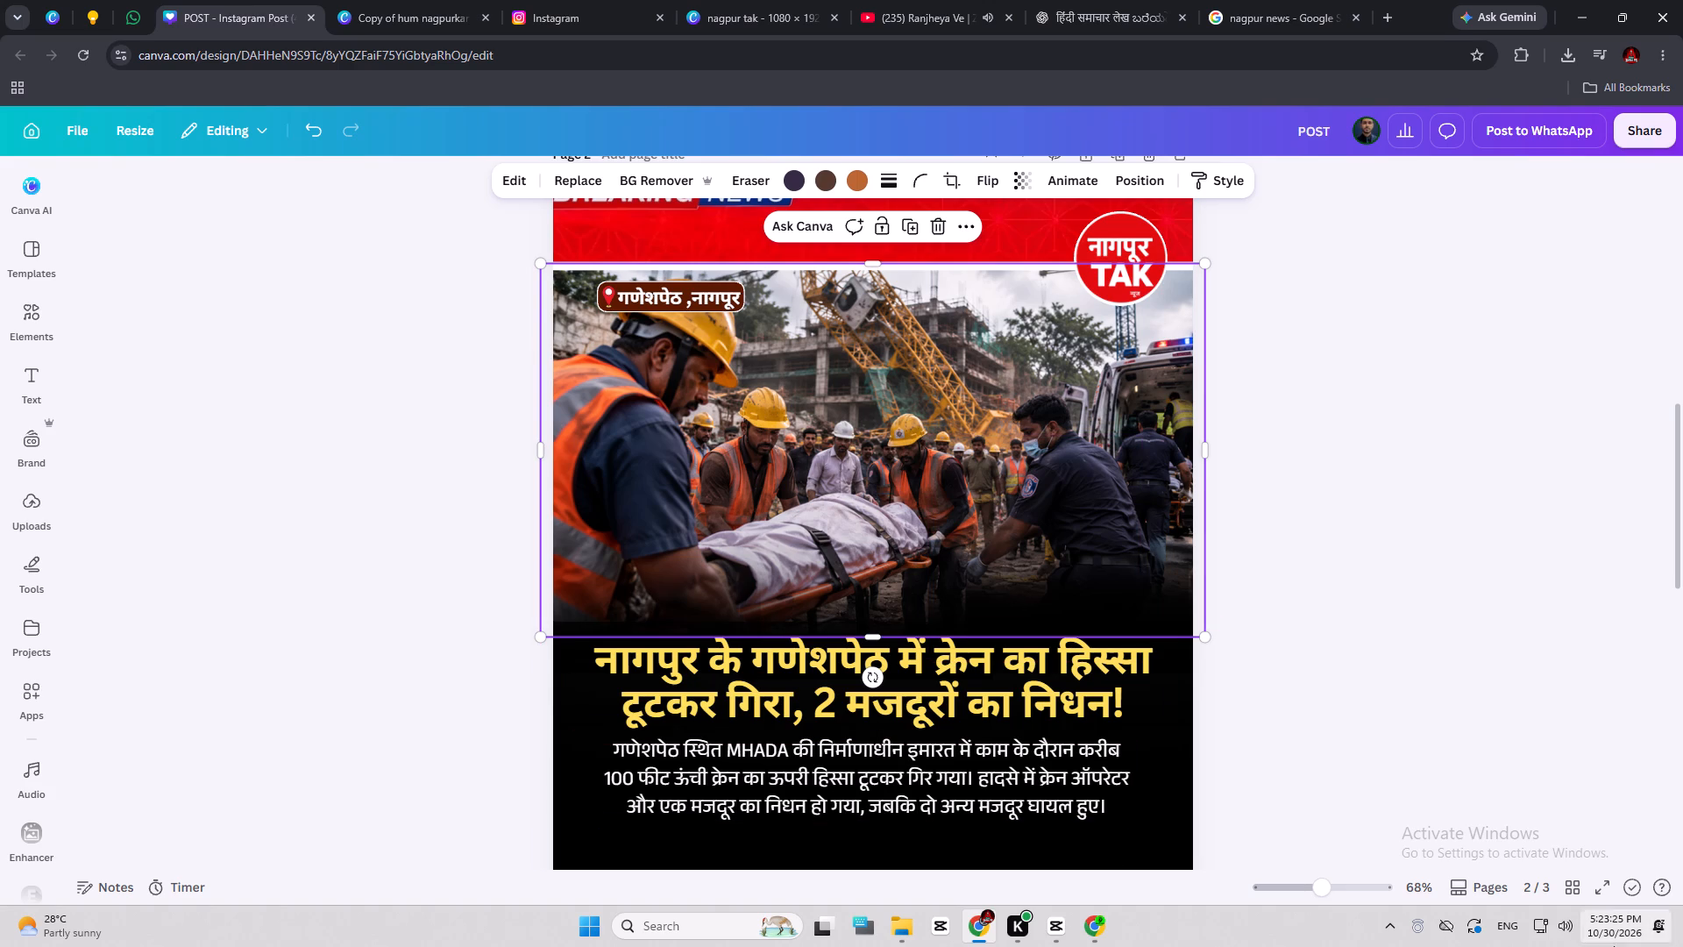
click(1326, 445)
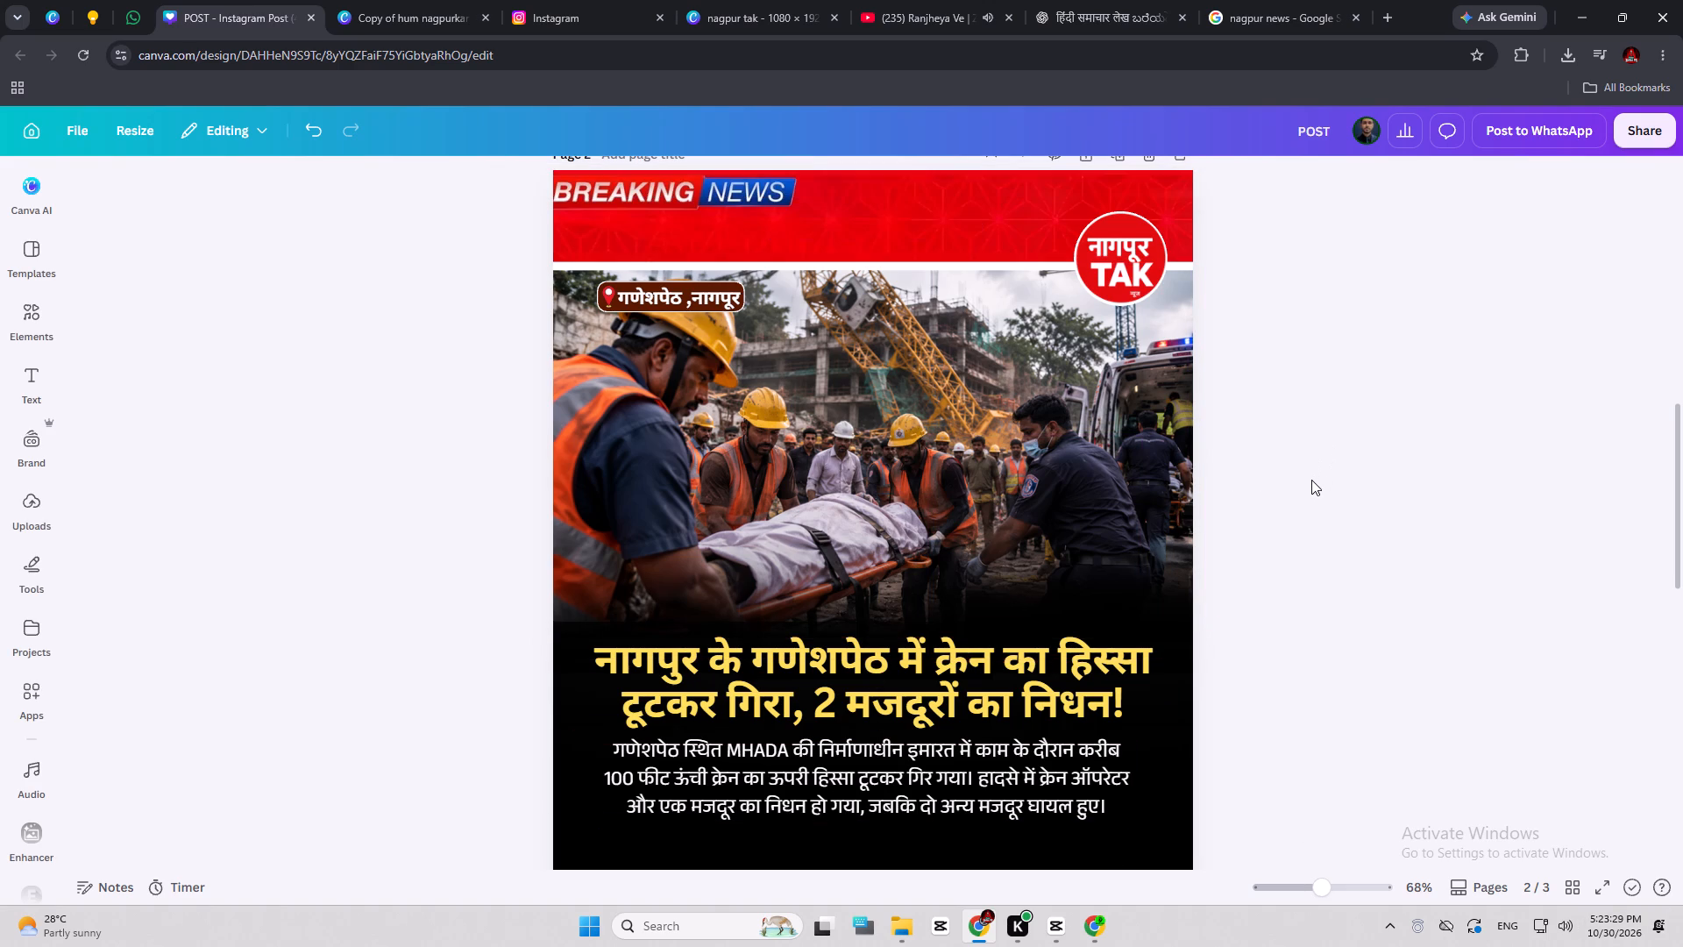
Download pages 1–2 as High-quality JPG files at size 3.125.
scroll(1285, 489, down, 1)
scroll(1285, 490, up, 3)
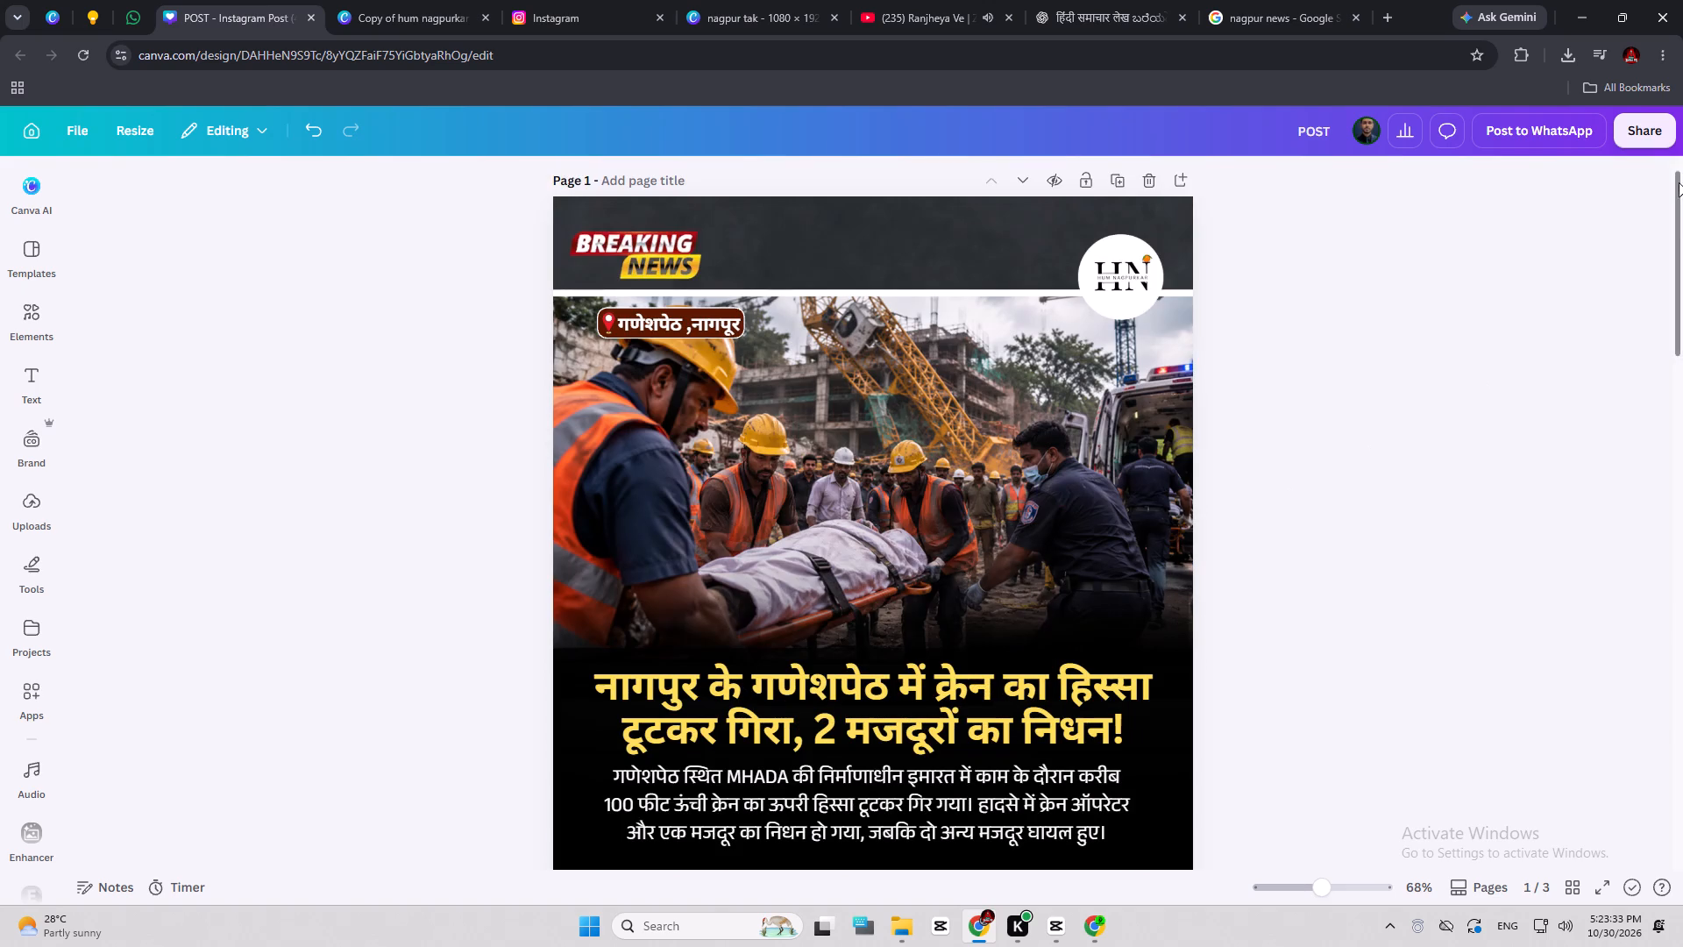
click(1634, 132)
click(1365, 595)
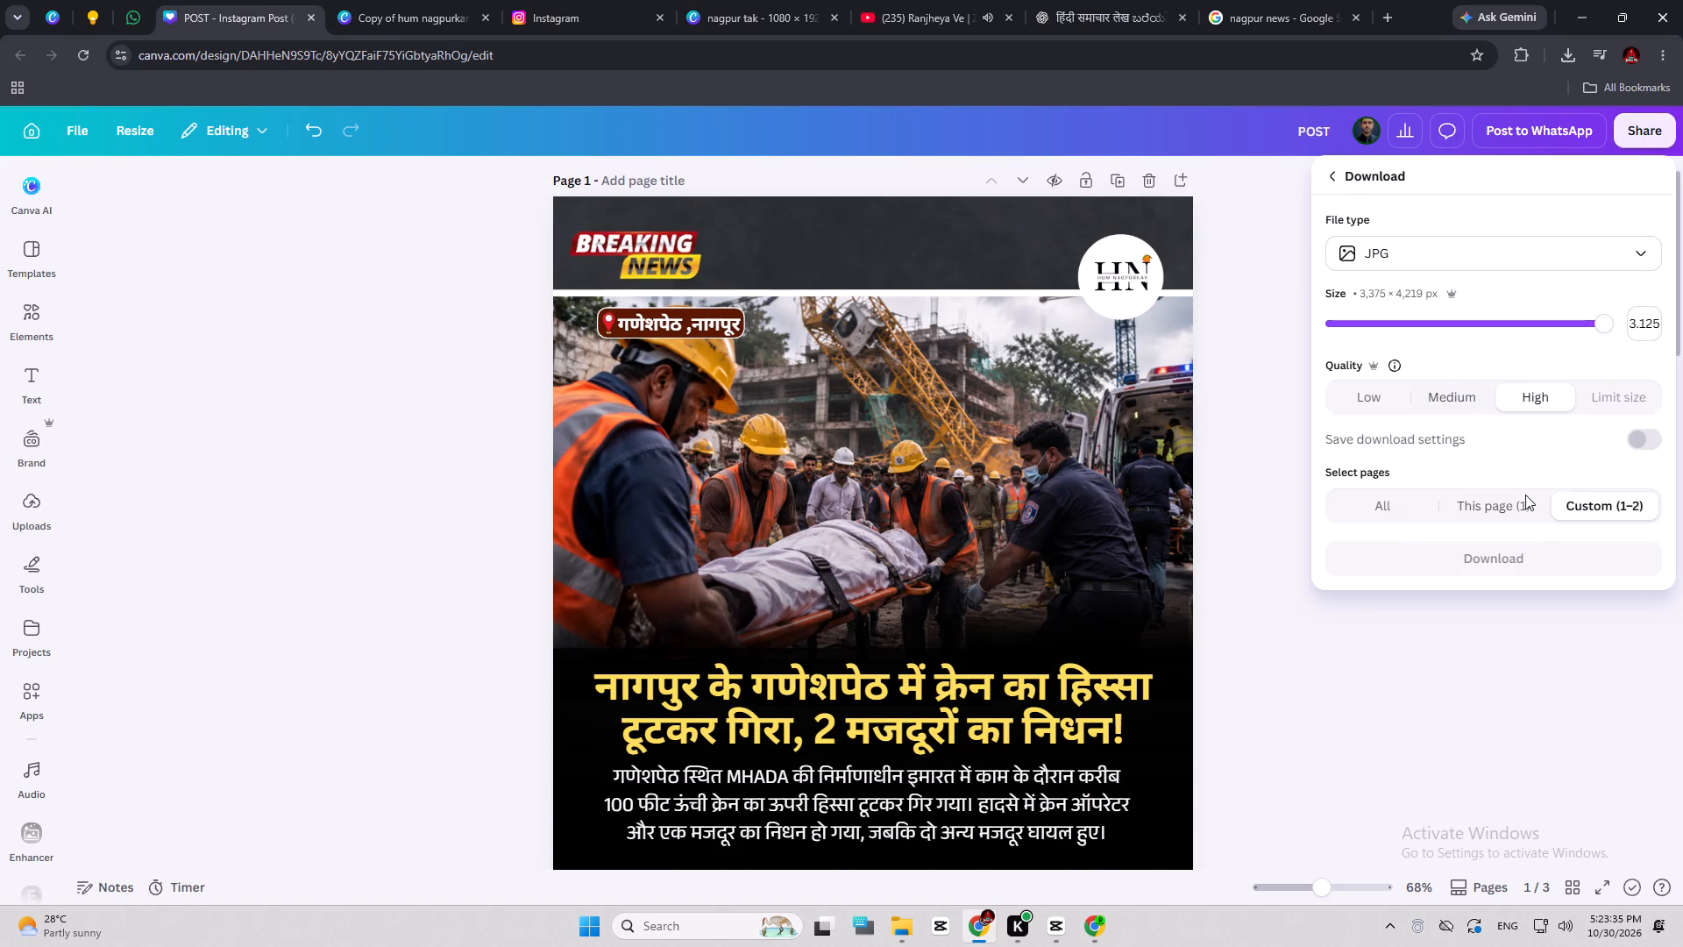
click(1572, 564)
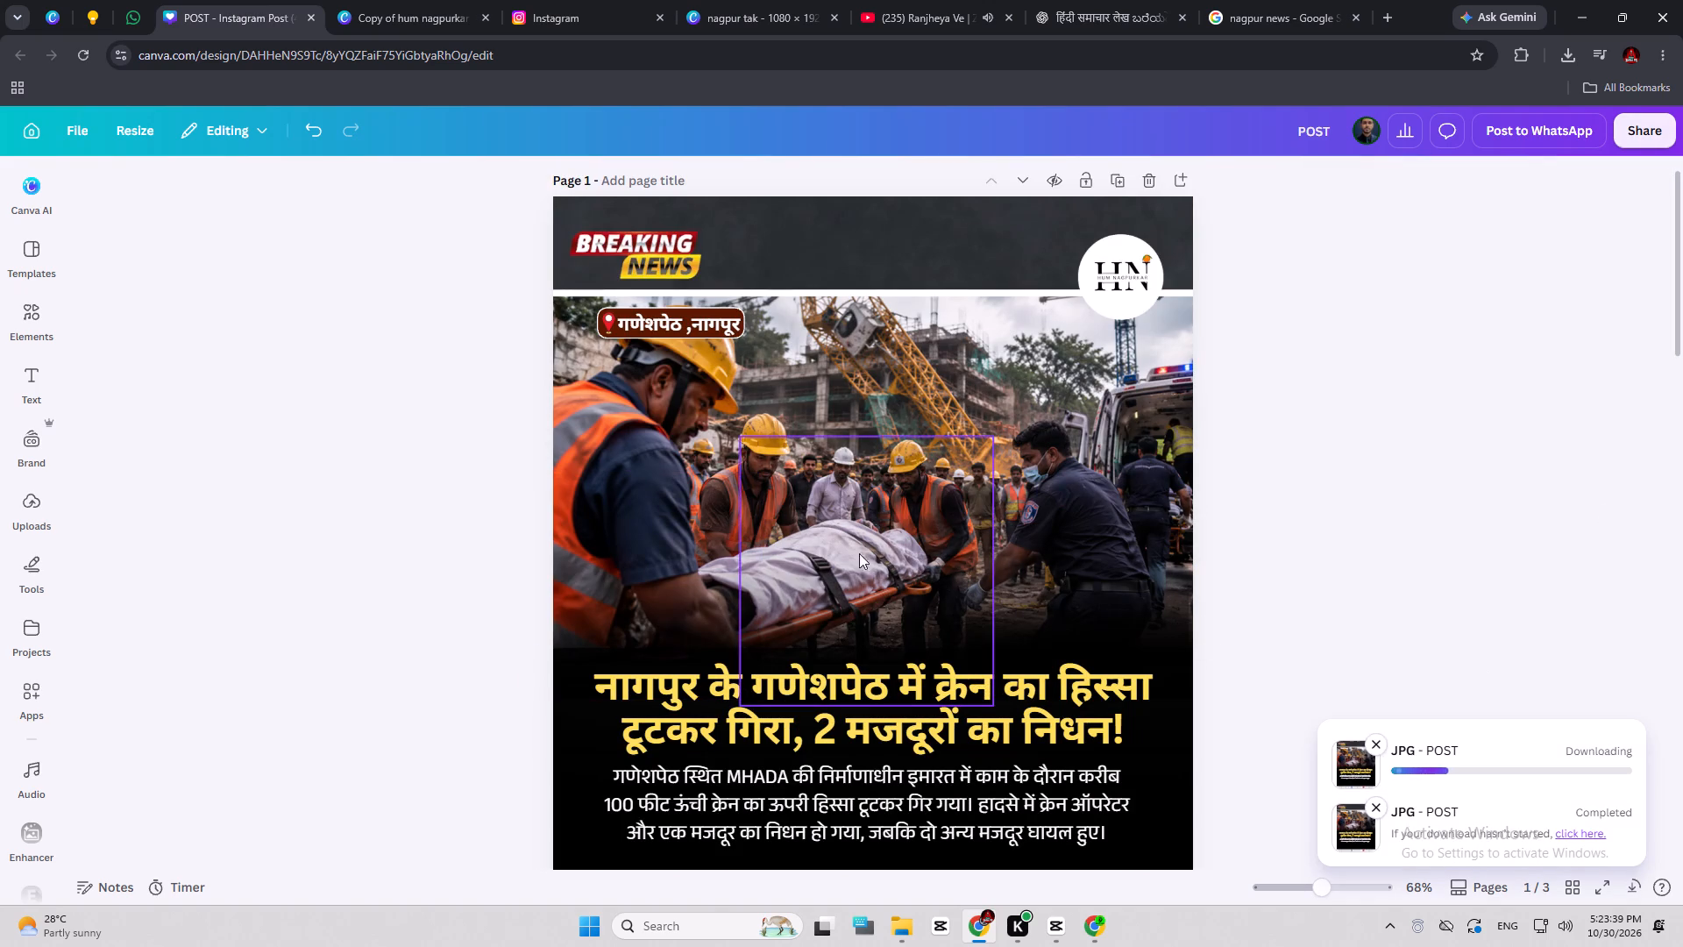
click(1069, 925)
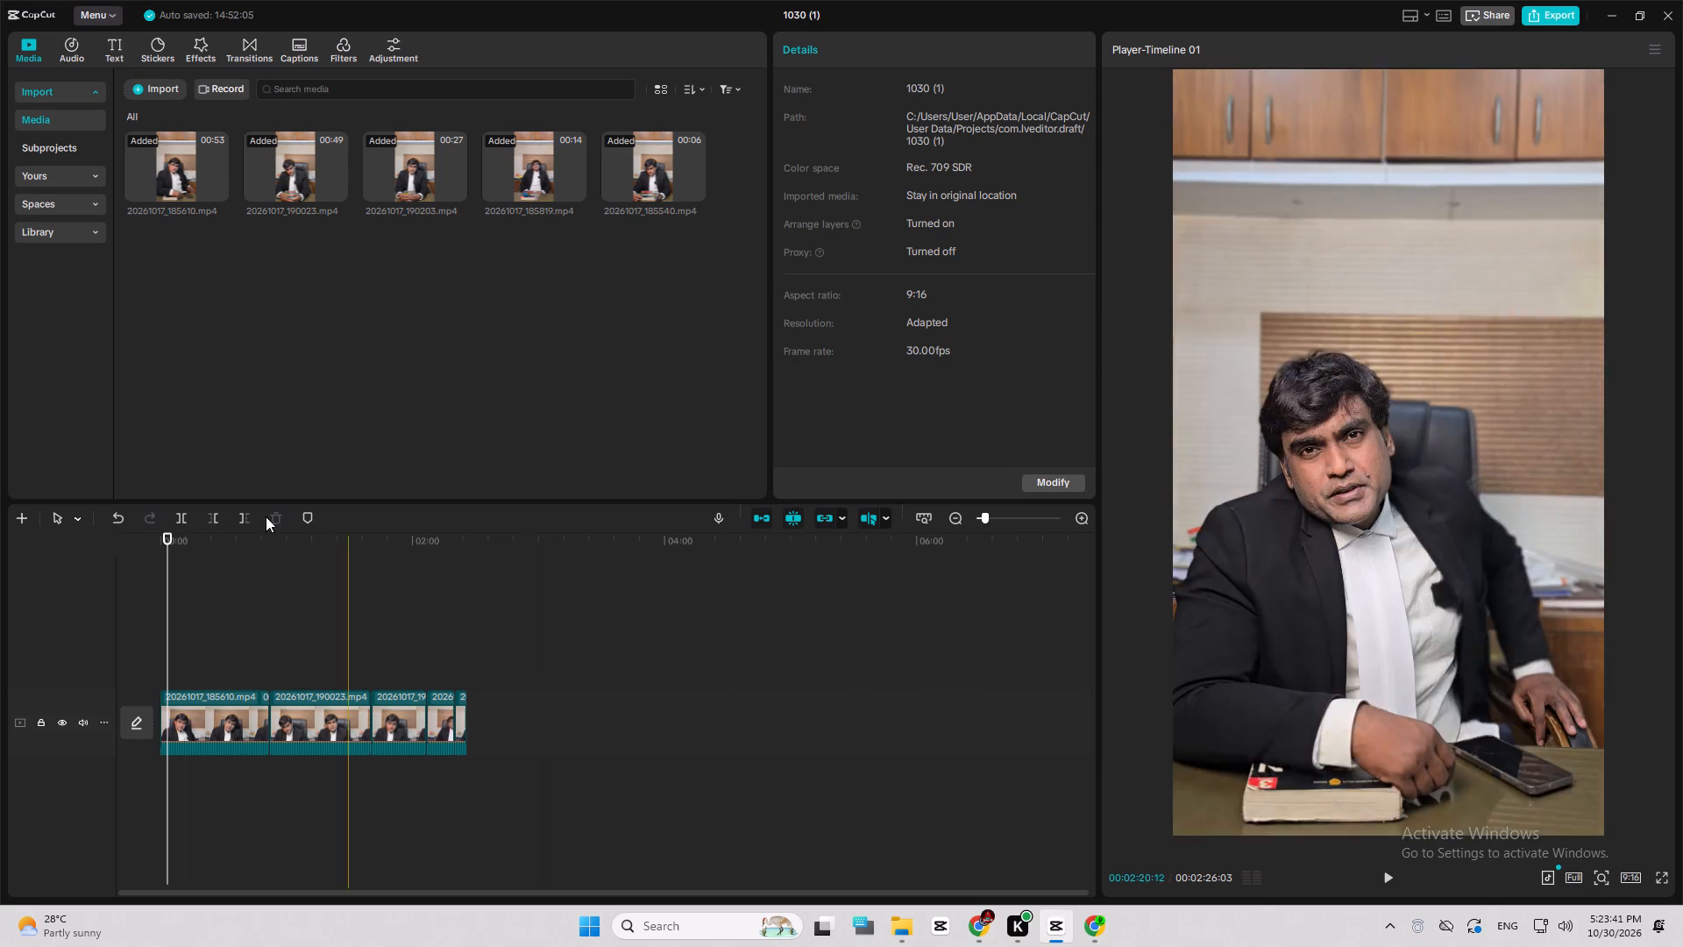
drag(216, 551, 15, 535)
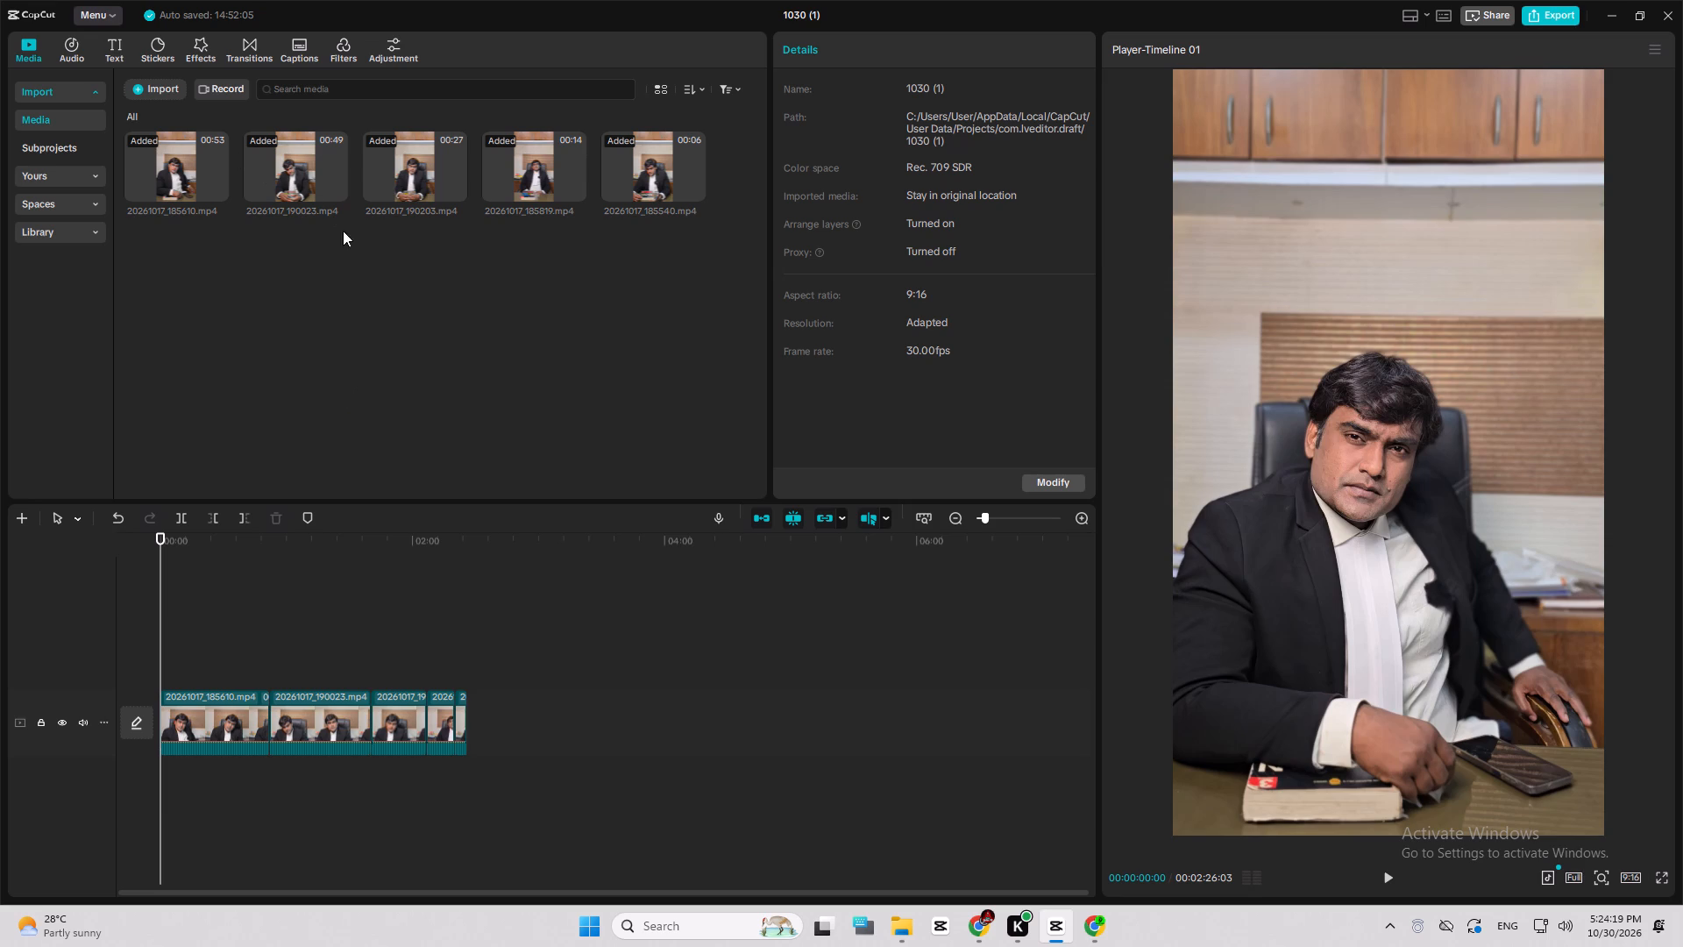
Open the downloaded POST (9).zip in File Explorer and extract both JPG files to the POST (9) folder in Downloads.
click(984, 927)
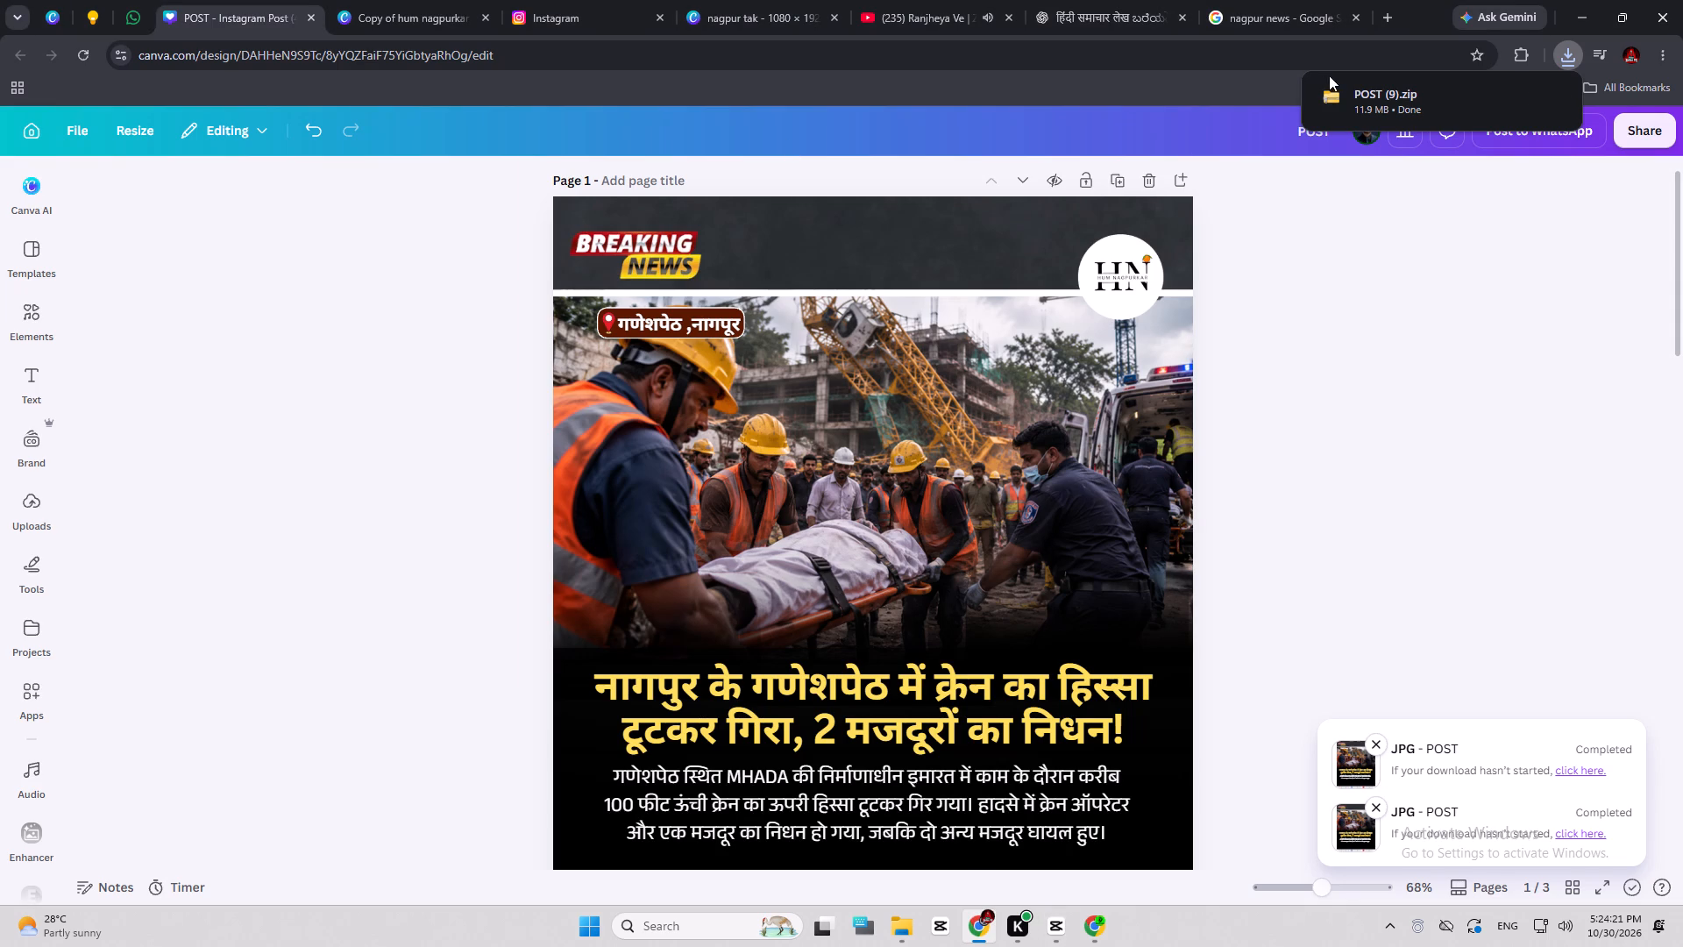
click(1342, 104)
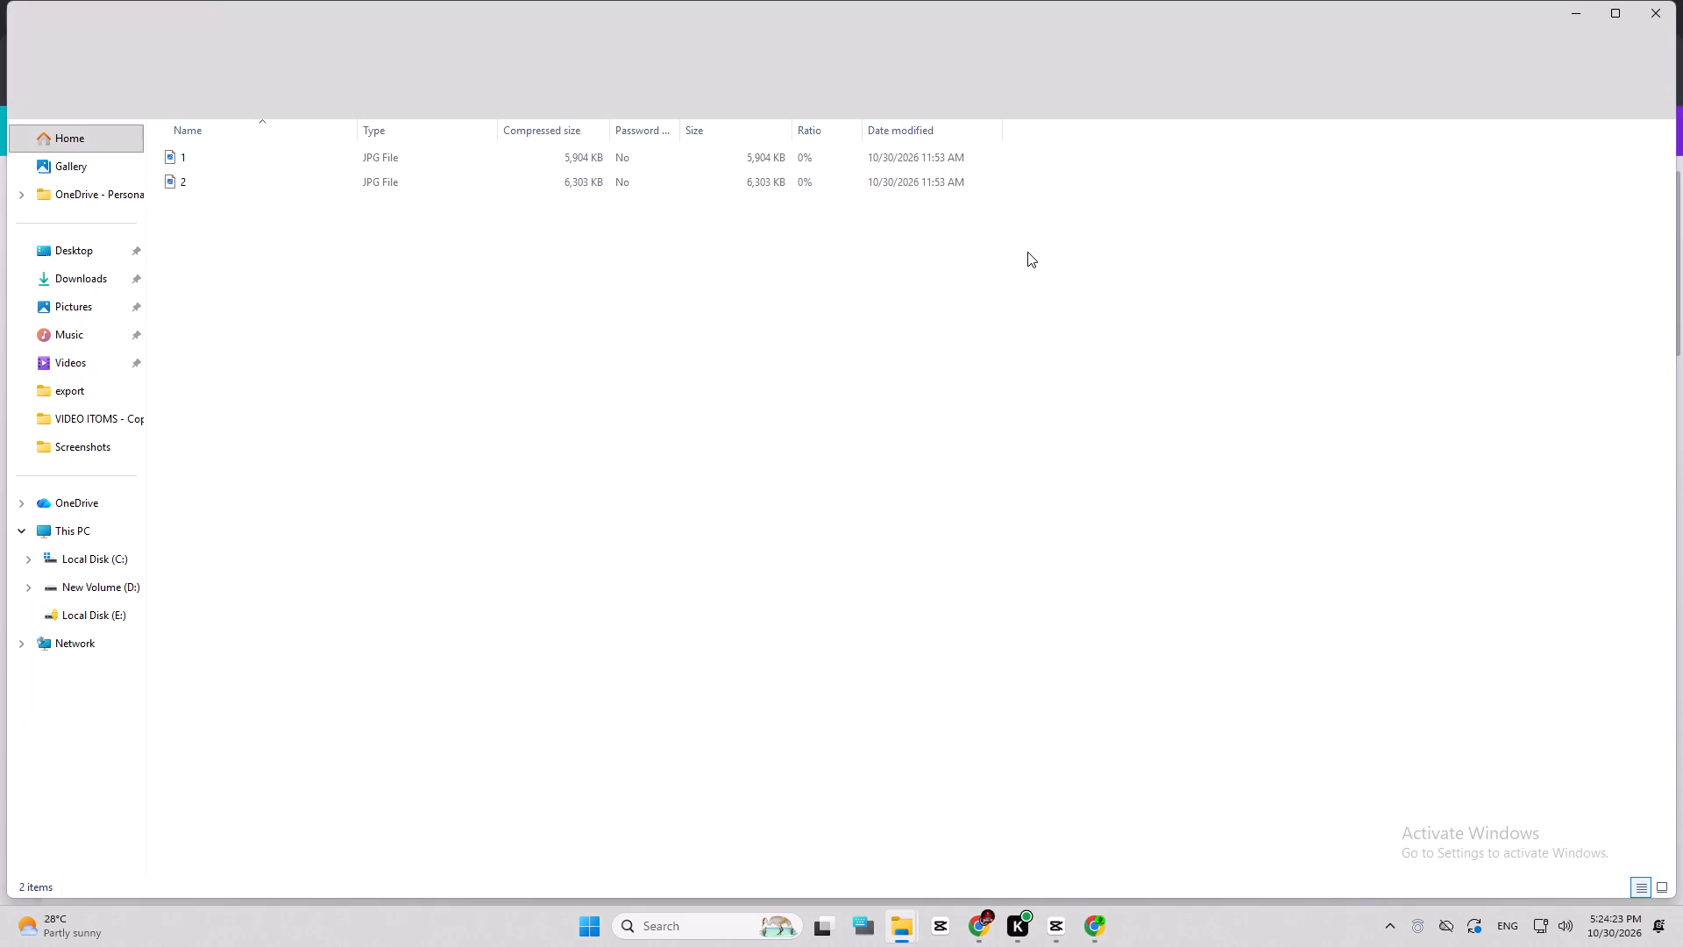
drag(1020, 247, 863, 117)
click(565, 97)
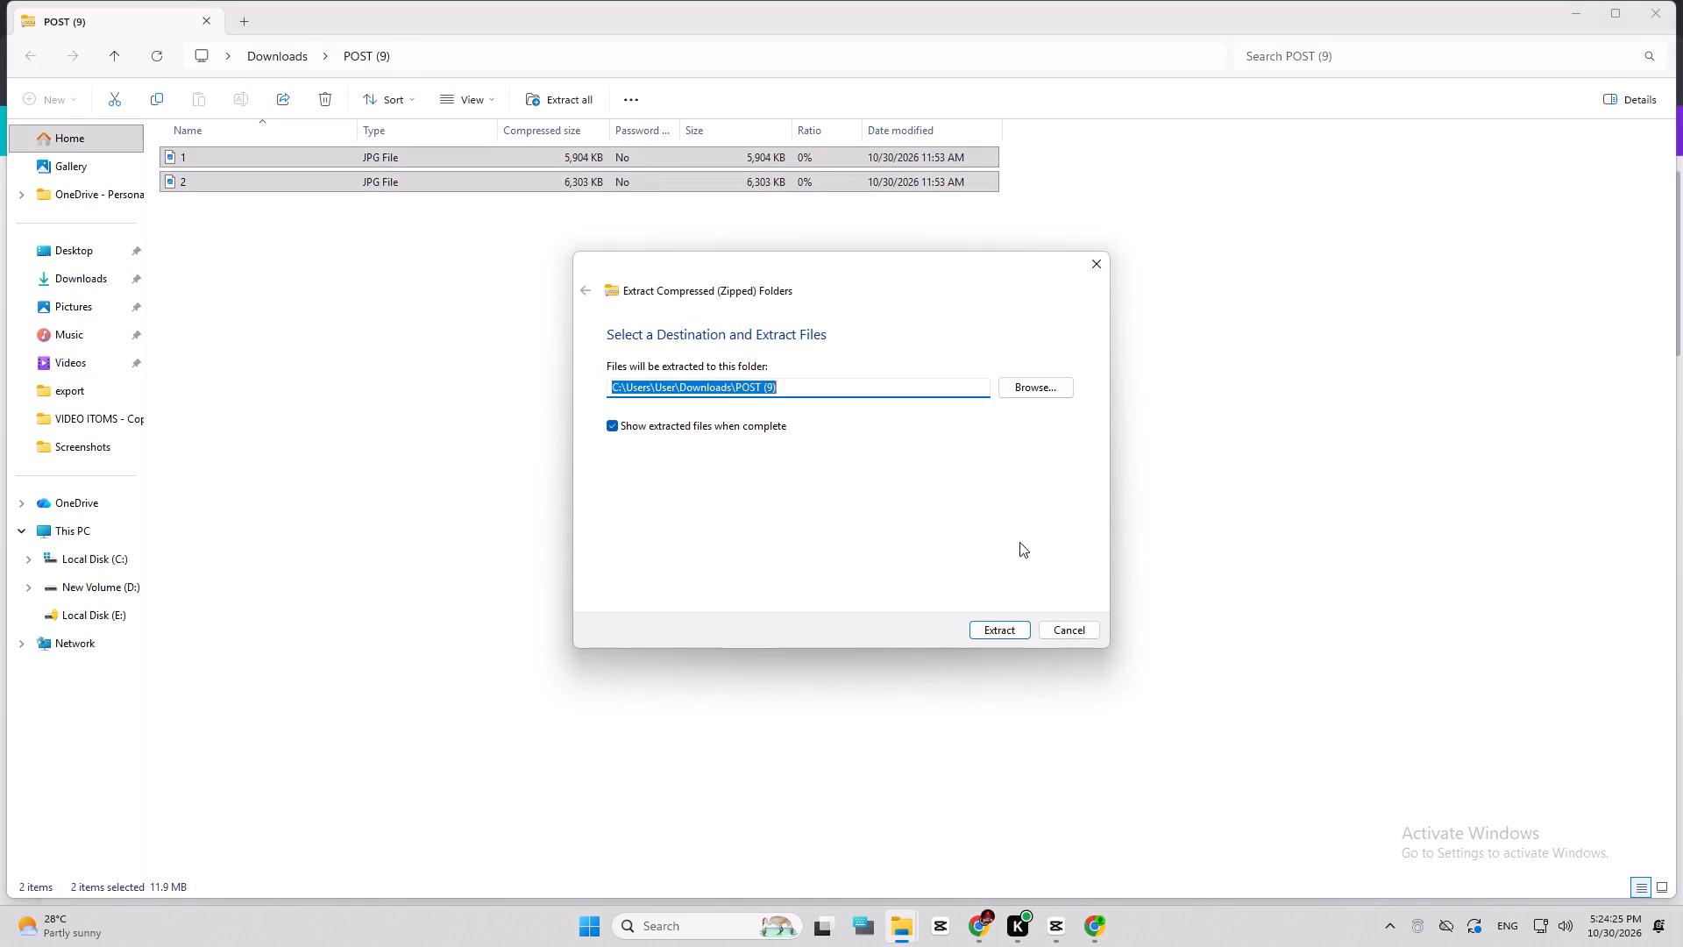
click(1016, 631)
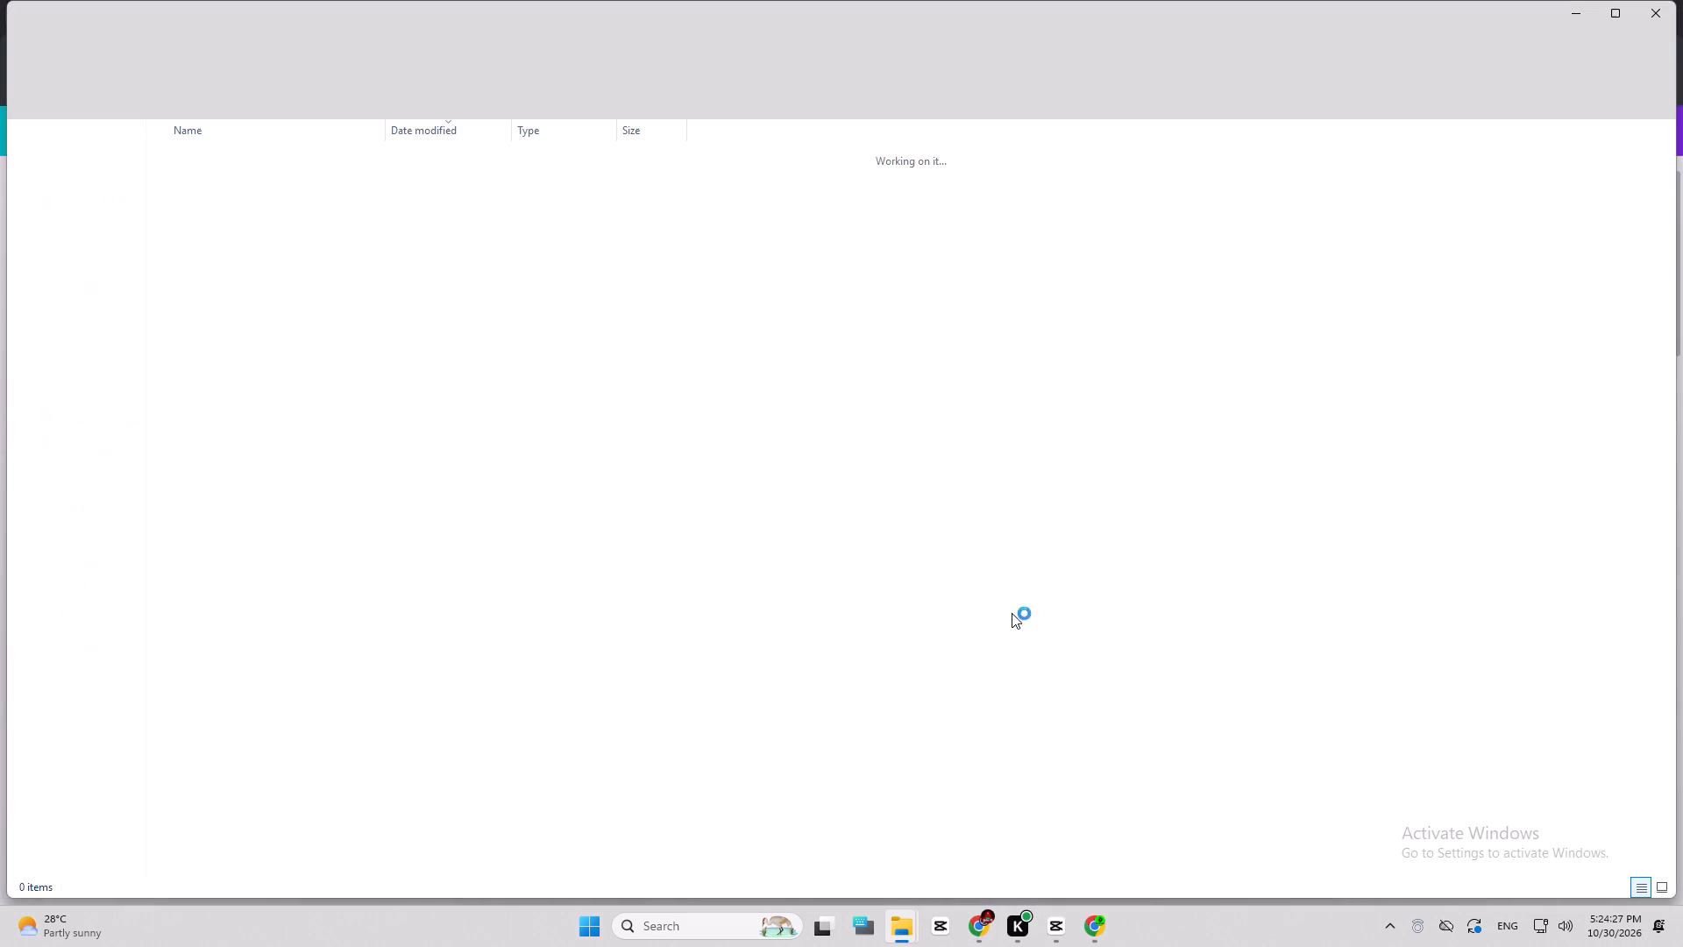